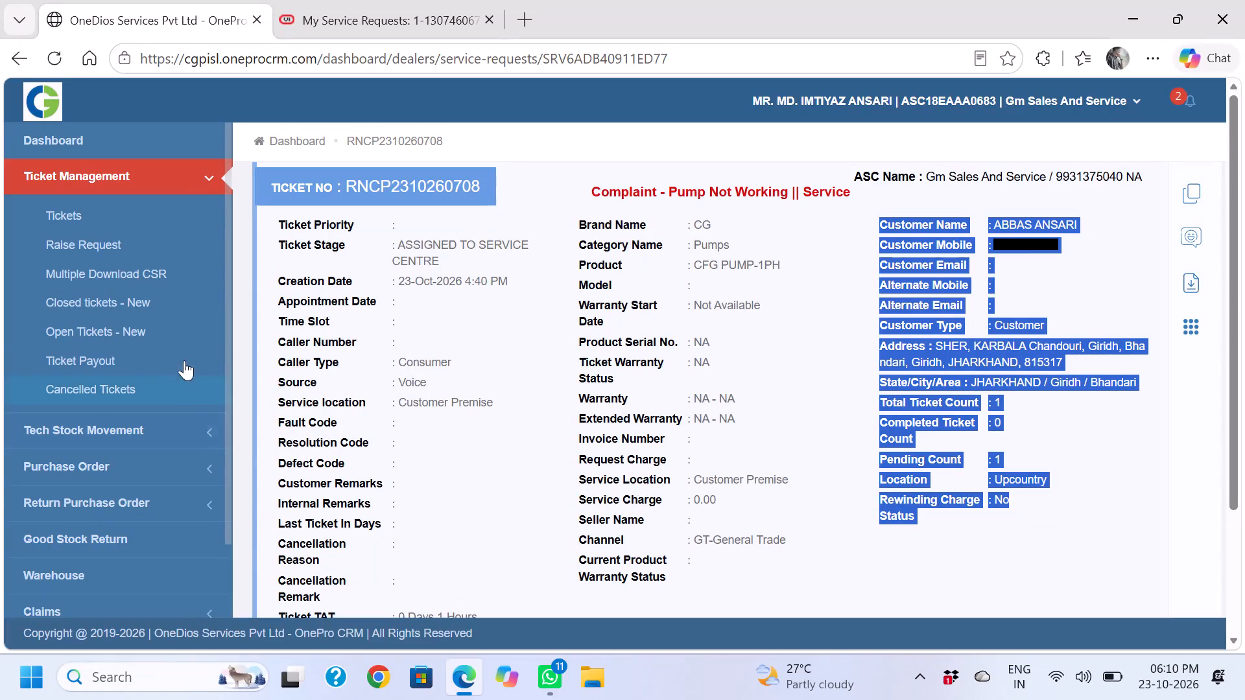
{"action": "left_click", "coordinate": [140, 338]}
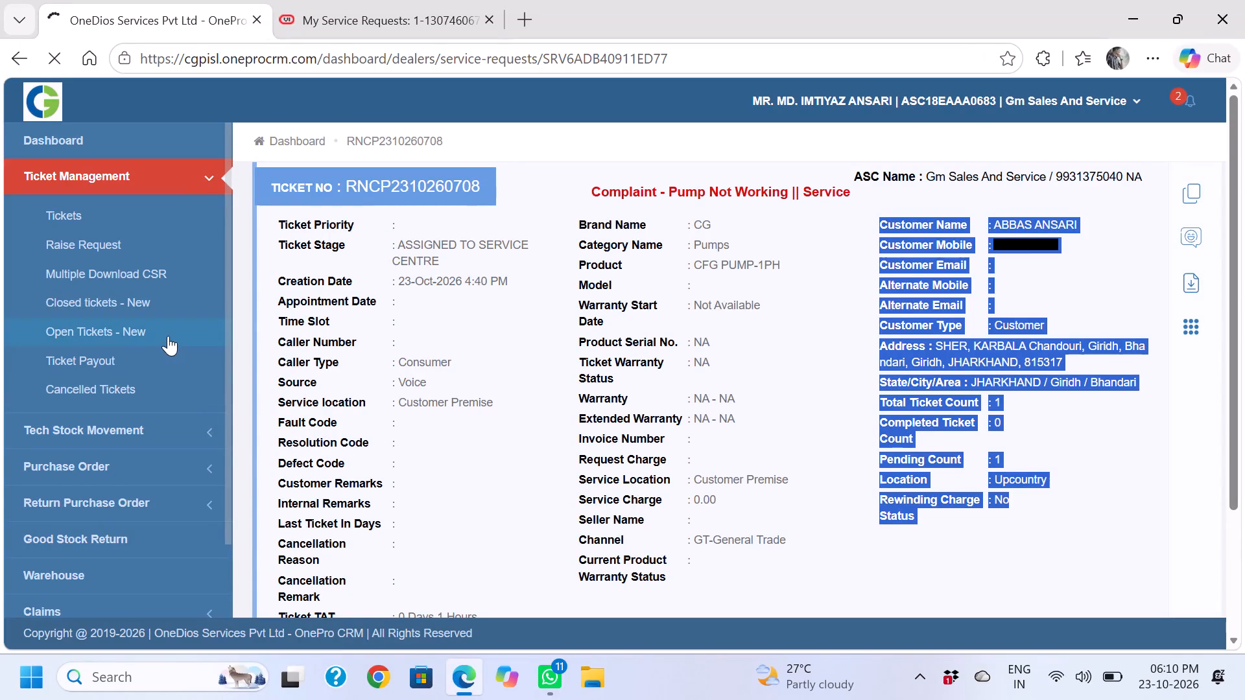
{"action": "left_click", "coordinate": [147, 323]}
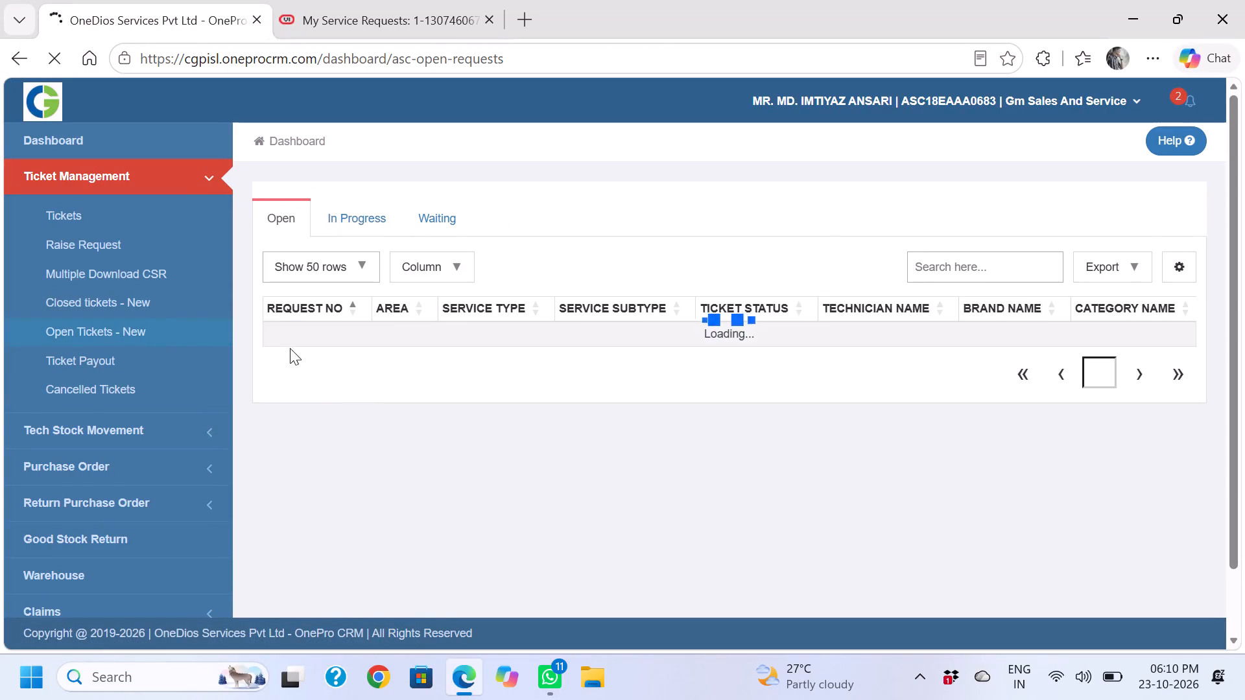
{"action": "left_click", "coordinate": [327, 339]}
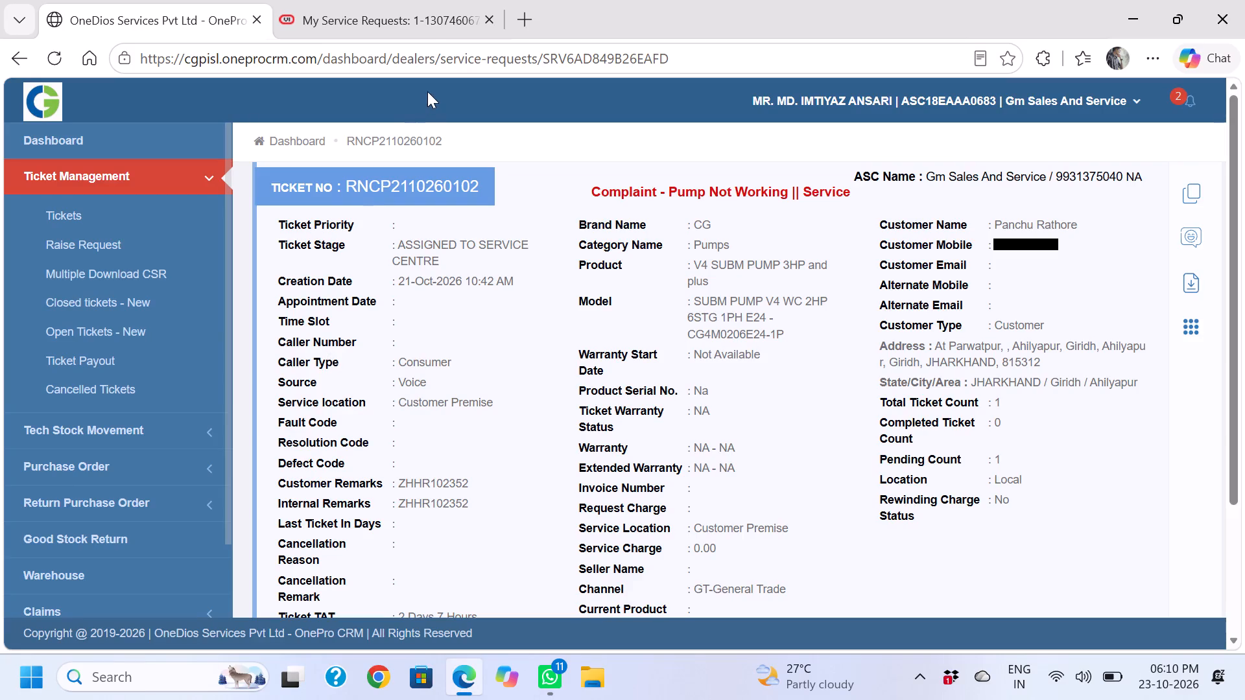
Log back in to the V-Guard service portal with the saved credentials to reach the My Service Requests list.
{"action": "left_click", "coordinate": [423, 0]}
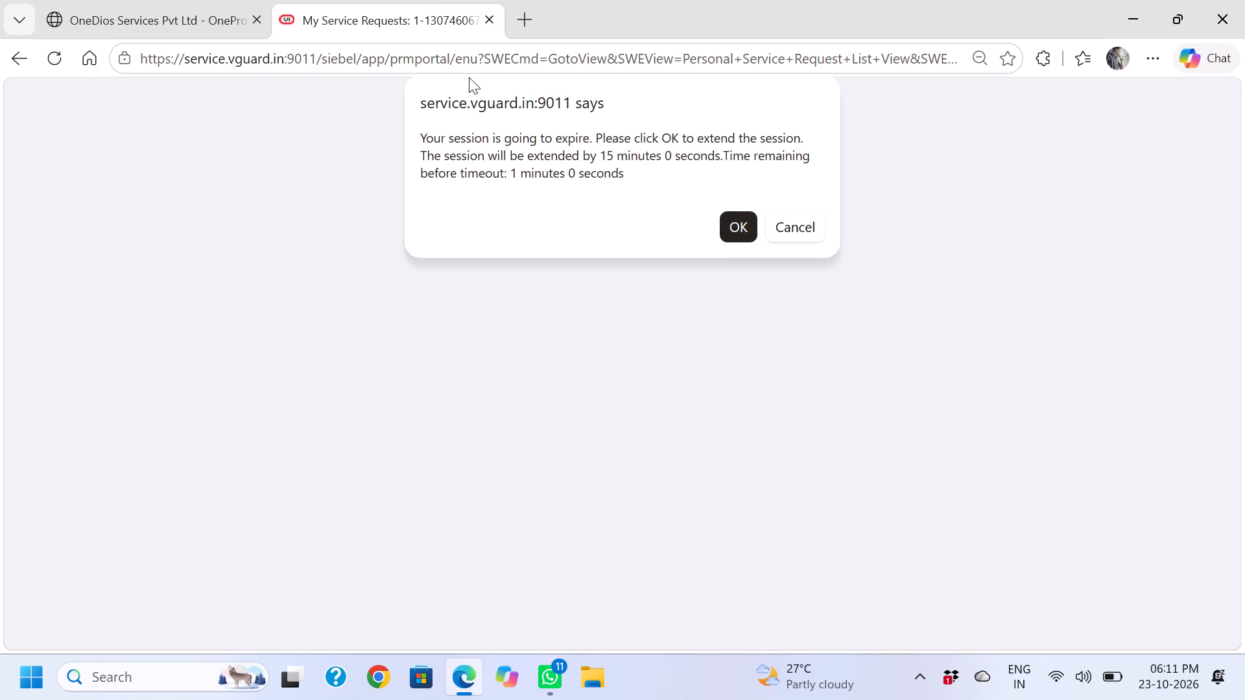
{"action": "left_click", "coordinate": [733, 214]}
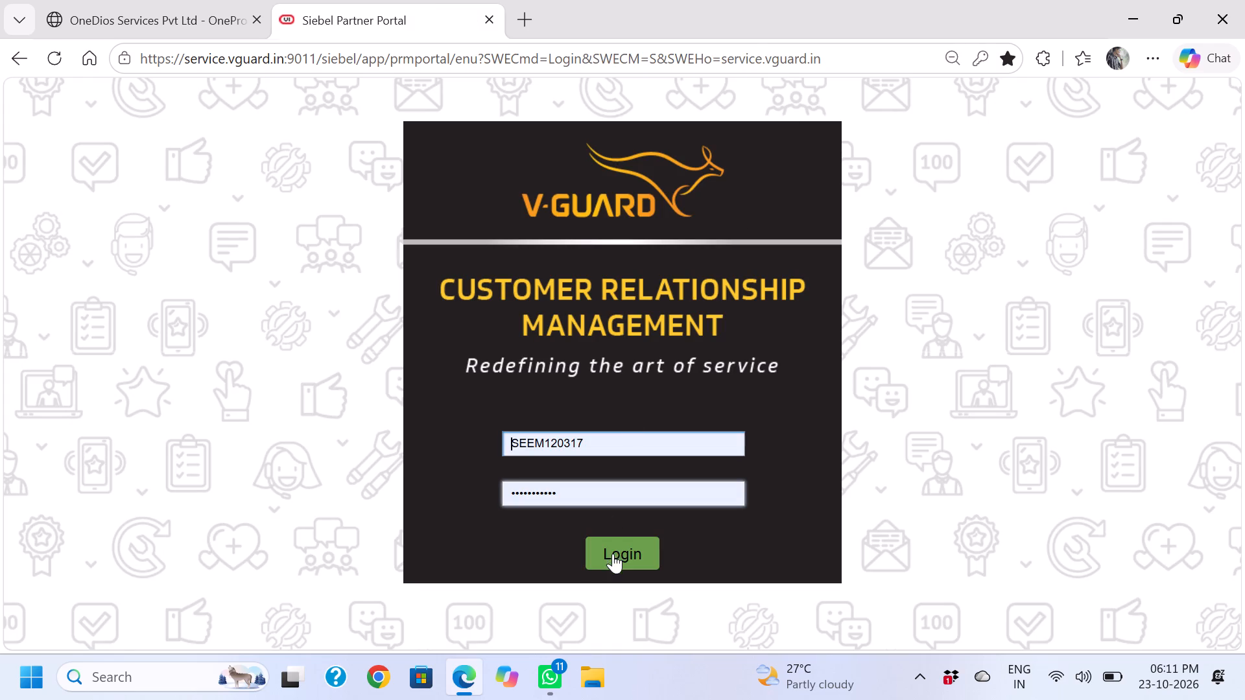
{"action": "left_click", "coordinate": [615, 548]}
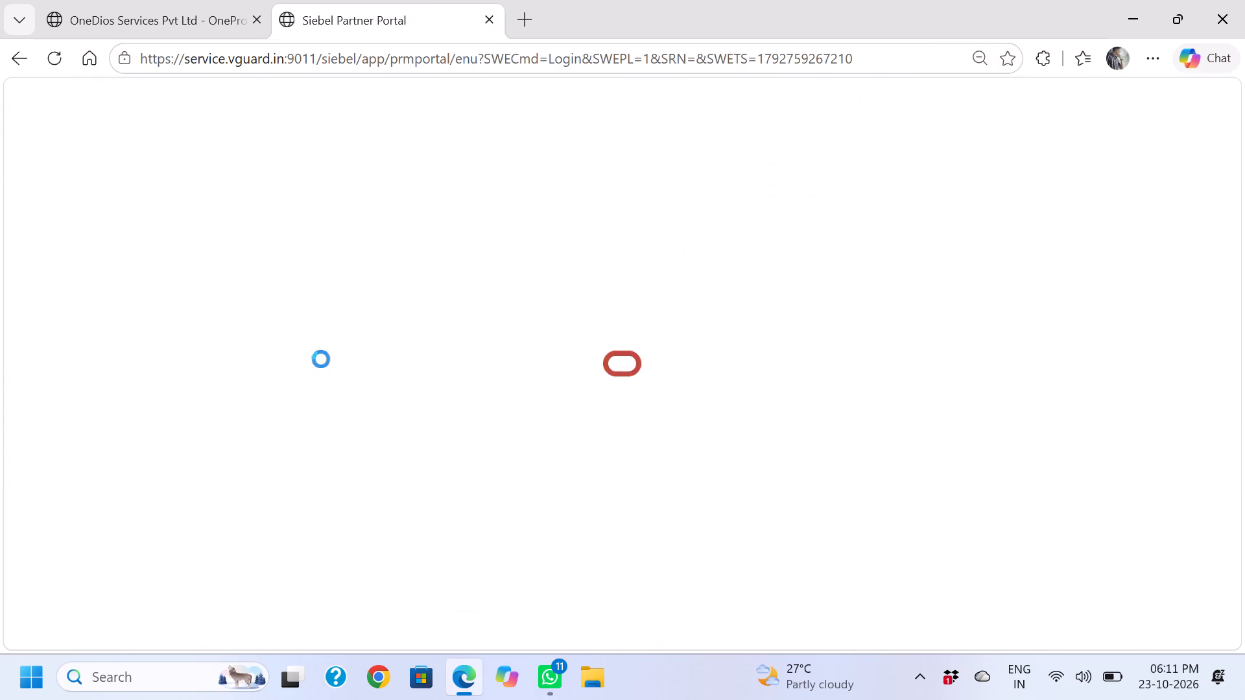
{"action": "left_click_drag", "start_coordinate": [308, 333], "coordinate": [161, 200]}
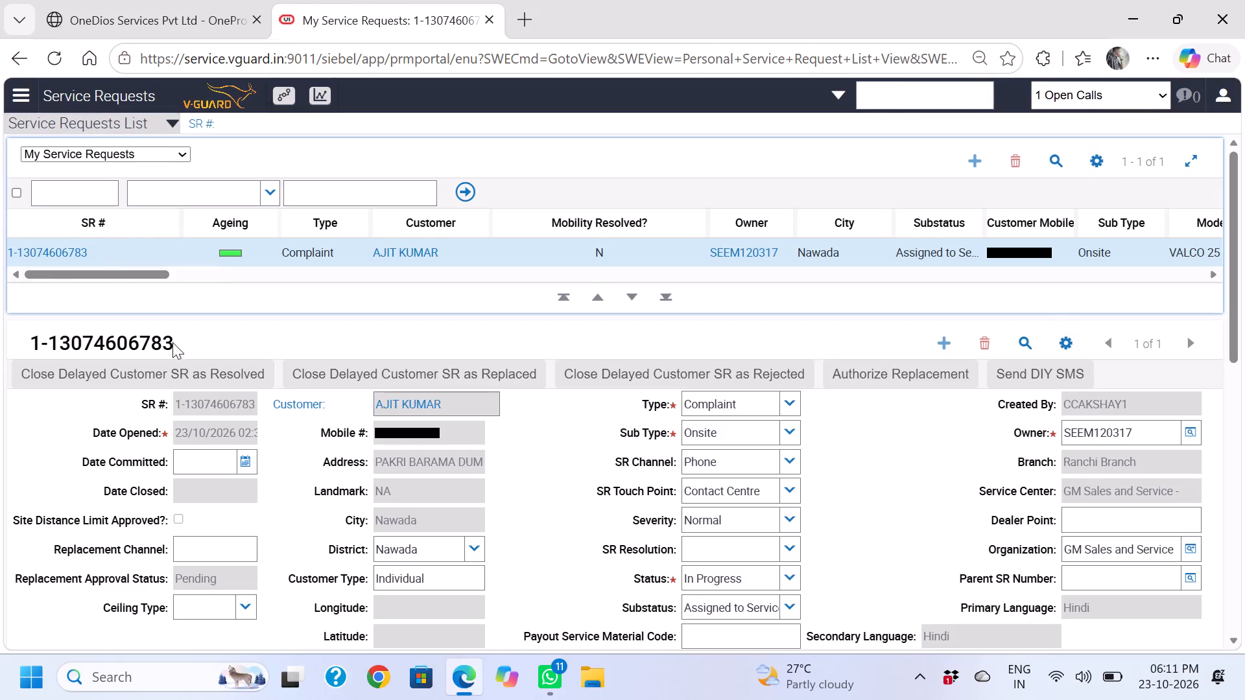
{"action": "scroll", "coordinate": [254, 408], "scroll_direction": "down", "scroll_amount": 4}
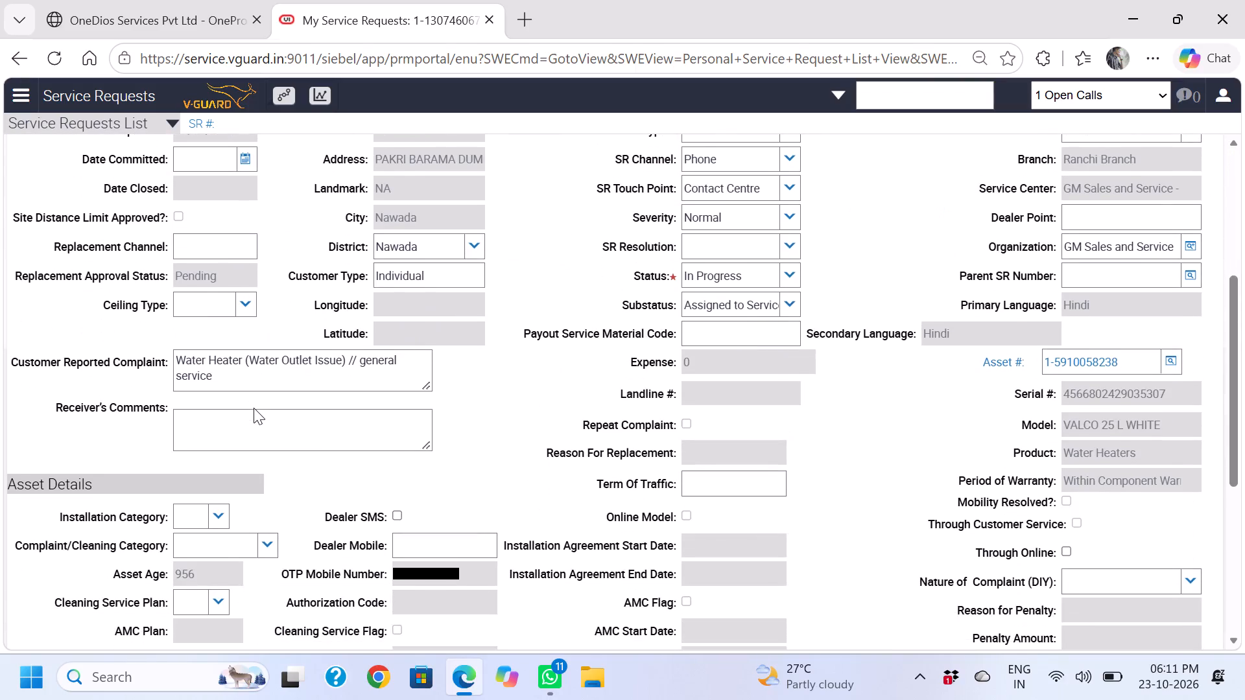
{"action": "scroll", "coordinate": [254, 408], "scroll_direction": "up", "scroll_amount": 1}
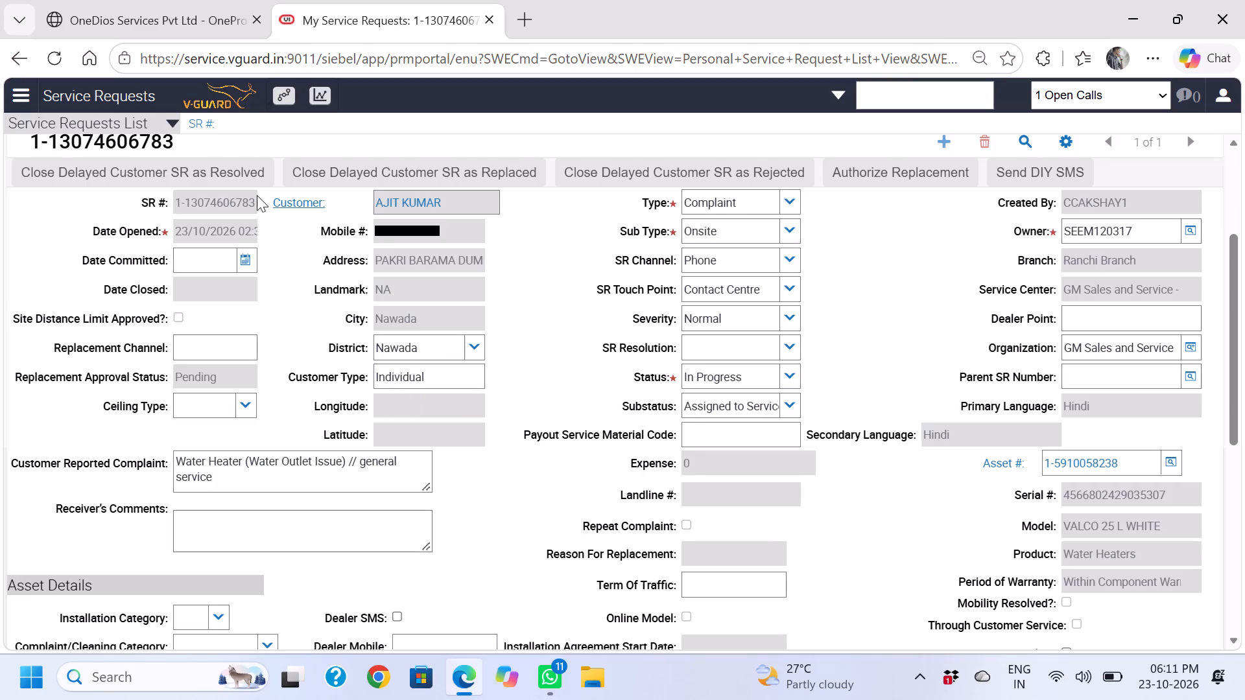
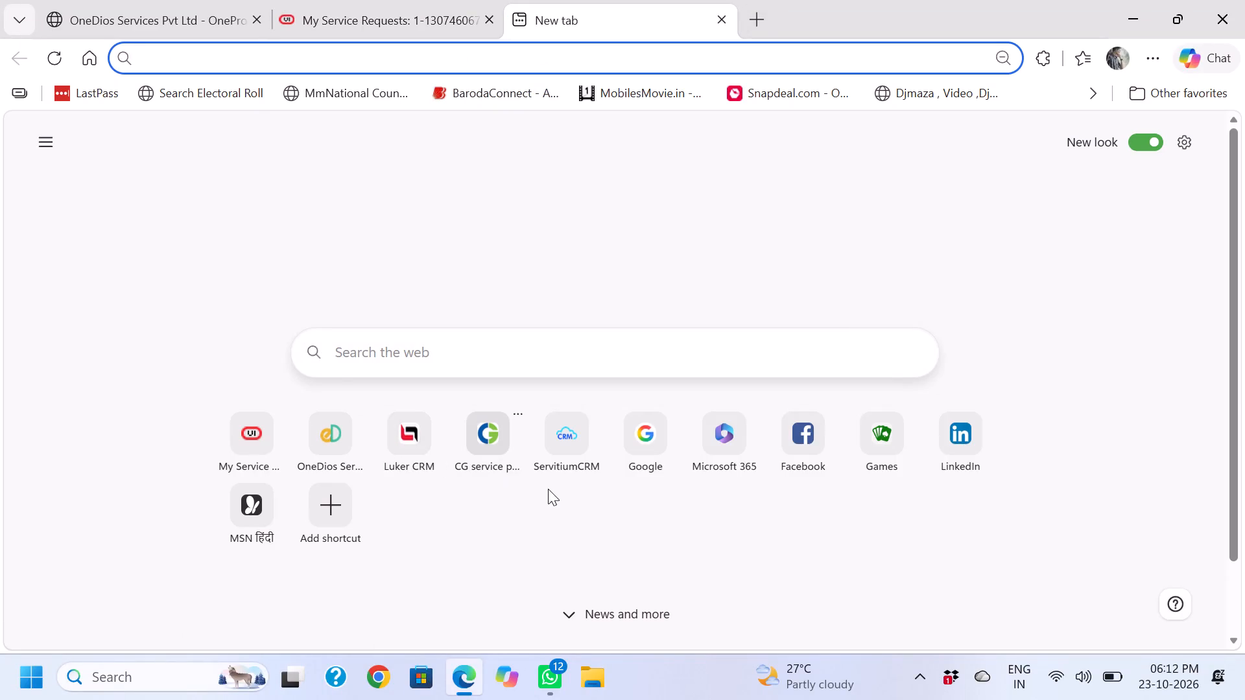
Open the OneDios Services CRM dashboard from the saved shortcut in the new tab.
{"action": "left_click", "coordinate": [338, 450]}
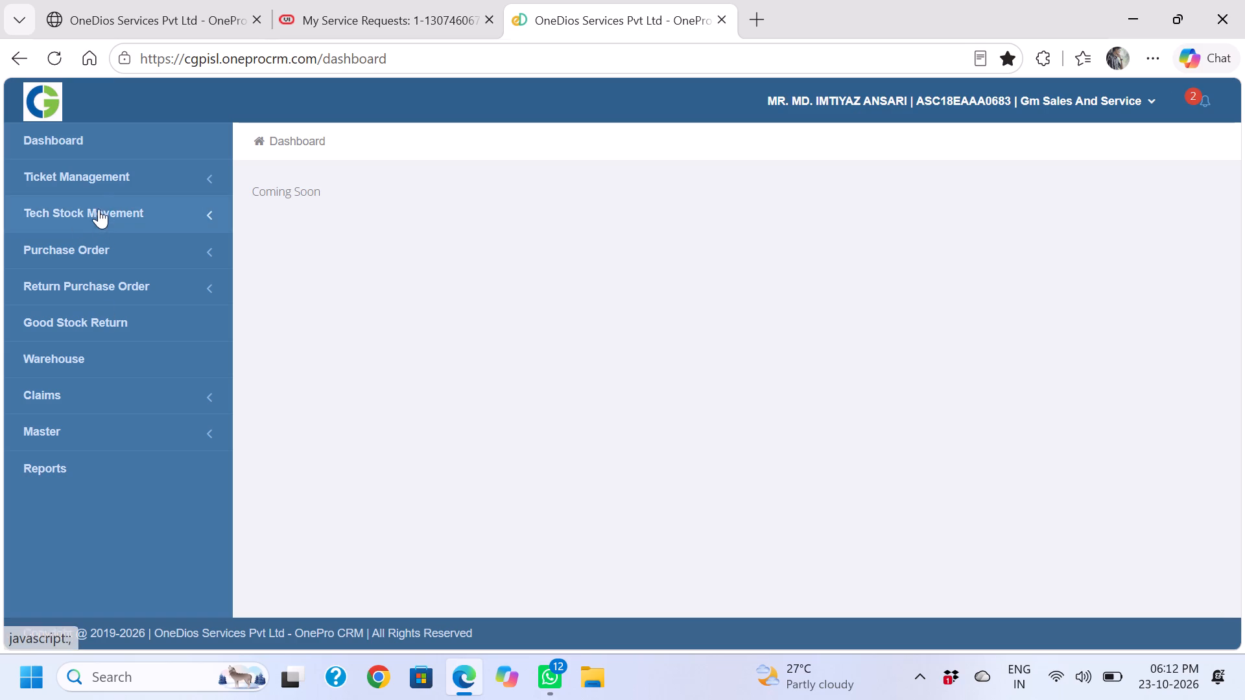
{"action": "left_click", "coordinate": [100, 184]}
{"action": "left_click", "coordinate": [93, 292]}
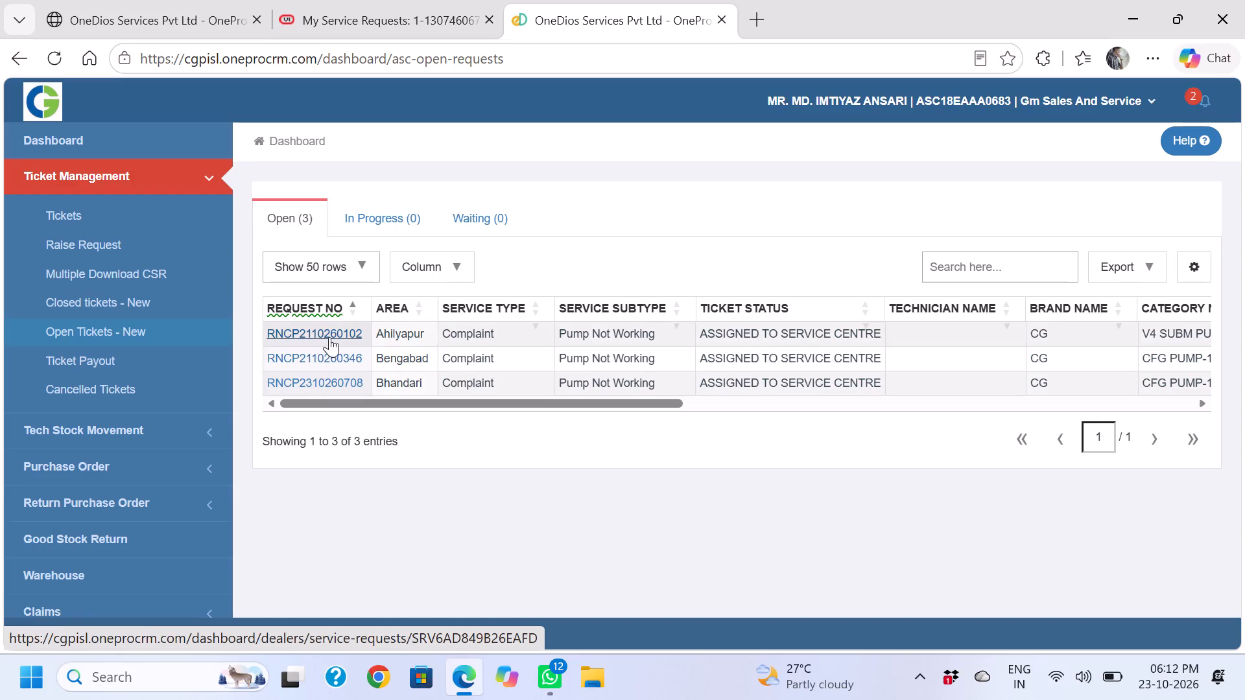
{"action": "left_click", "coordinate": [325, 360]}
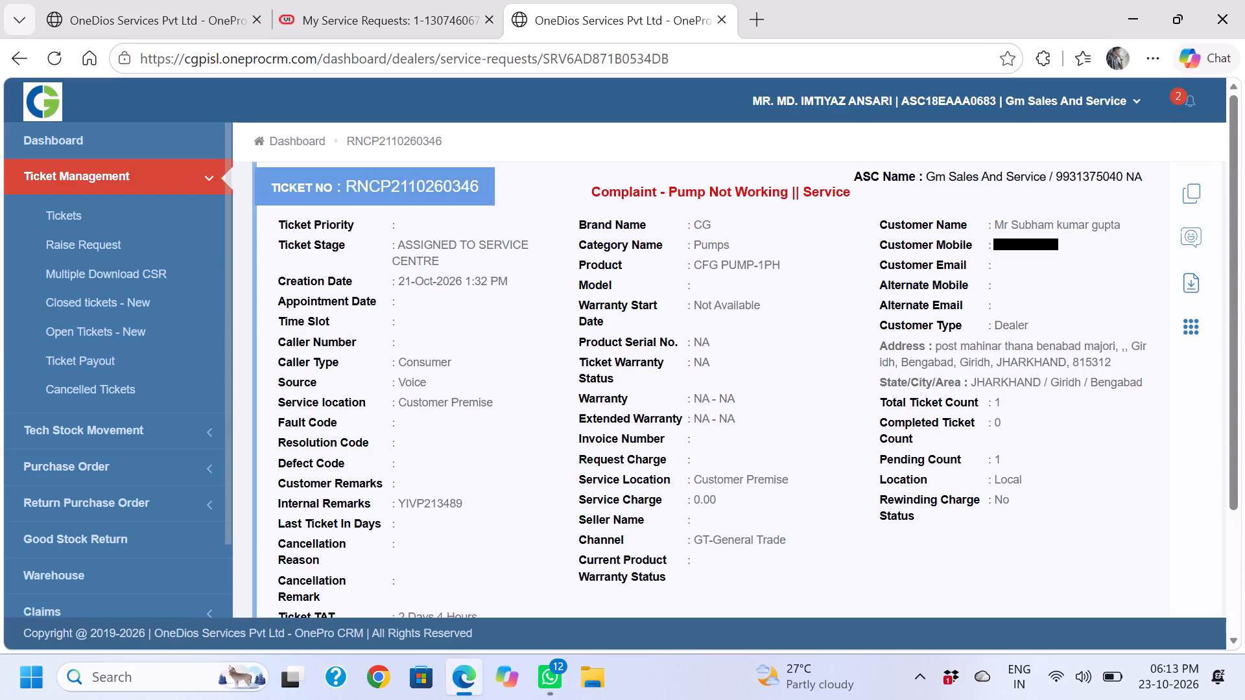
Go to the ticket's Partner Task form and open the outcome choices for the TICKET ASSIGN task.
{"action": "scroll", "coordinate": [571, 375], "scroll_direction": "down", "scroll_amount": 4}
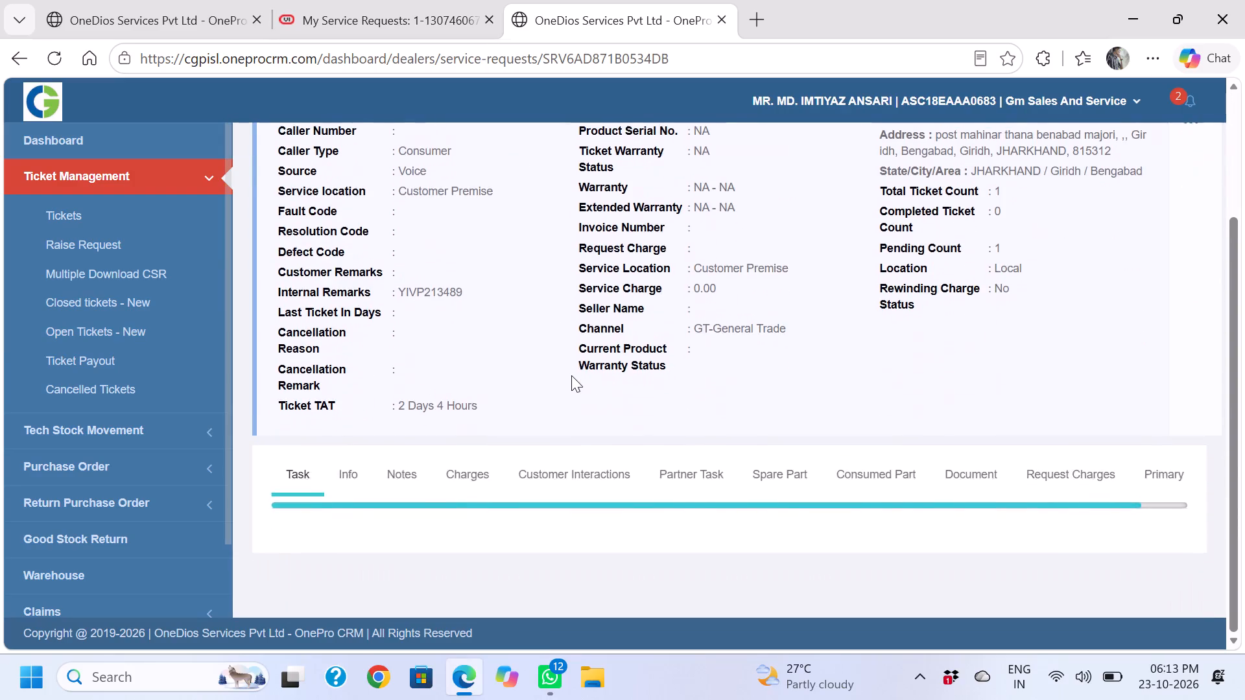
{"action": "left_click", "coordinate": [708, 512]}
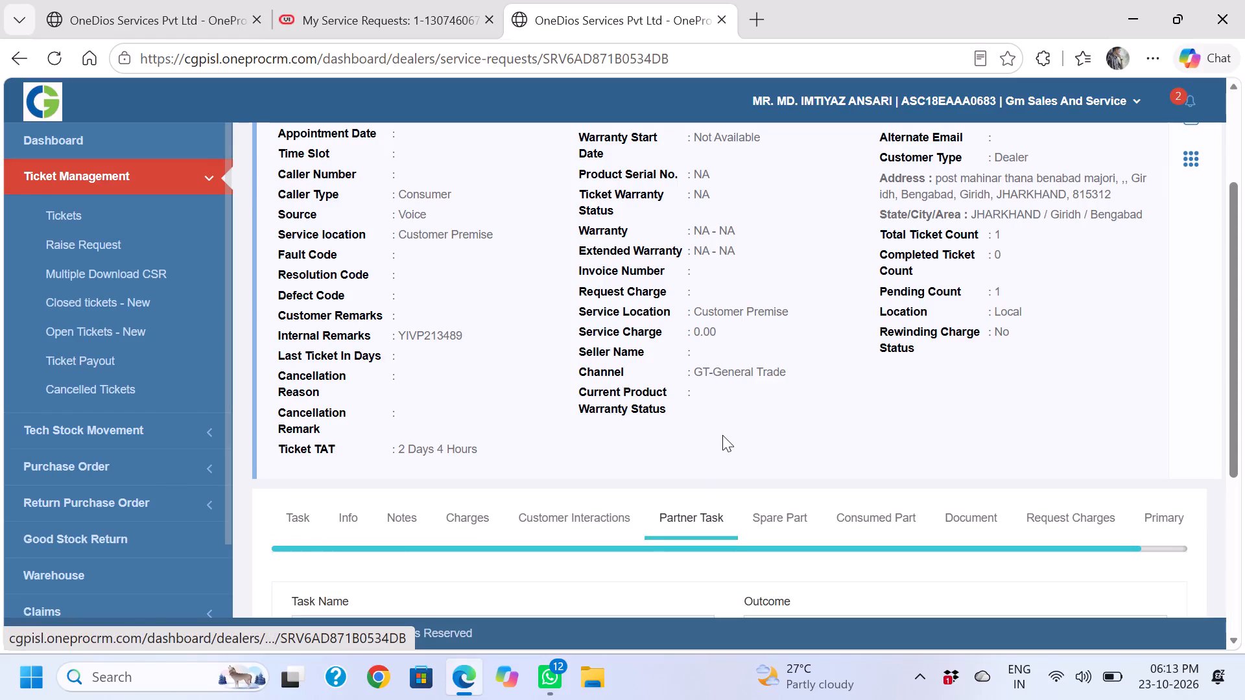
{"action": "scroll", "coordinate": [731, 417], "scroll_direction": "down", "scroll_amount": 3}
{"action": "left_click", "coordinate": [801, 338]}
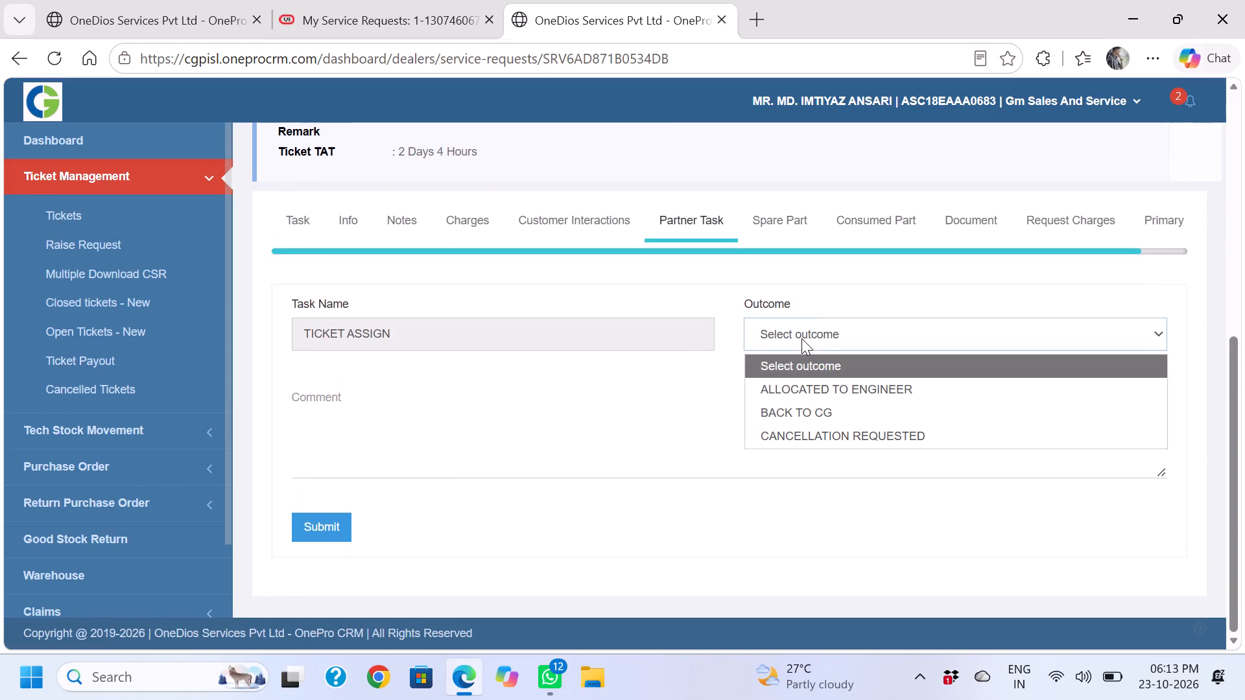
Submit the TICKET ASSIGN task with outcome ALLOCATED TO ENGINEER, assigning the fourth technician in the list.
{"action": "left_click", "coordinate": [801, 389]}
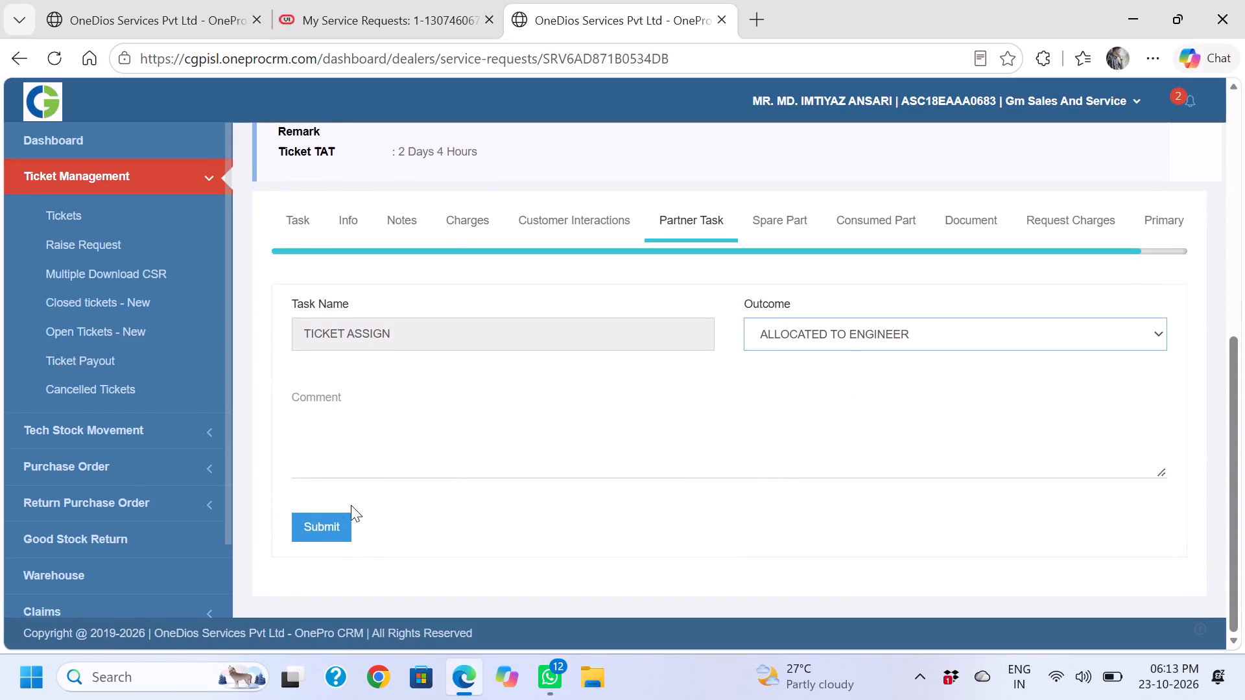
{"action": "left_click", "coordinate": [343, 537]}
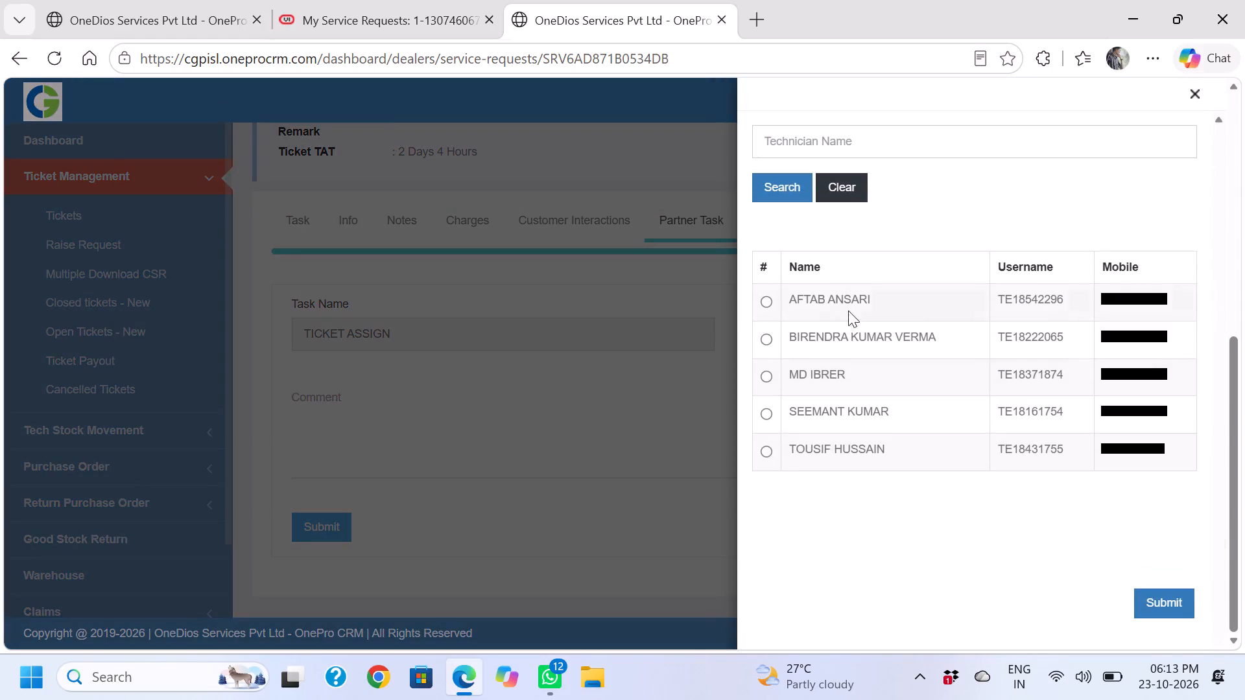
{"action": "left_click", "coordinate": [762, 420]}
{"action": "left_click", "coordinate": [1137, 593]}
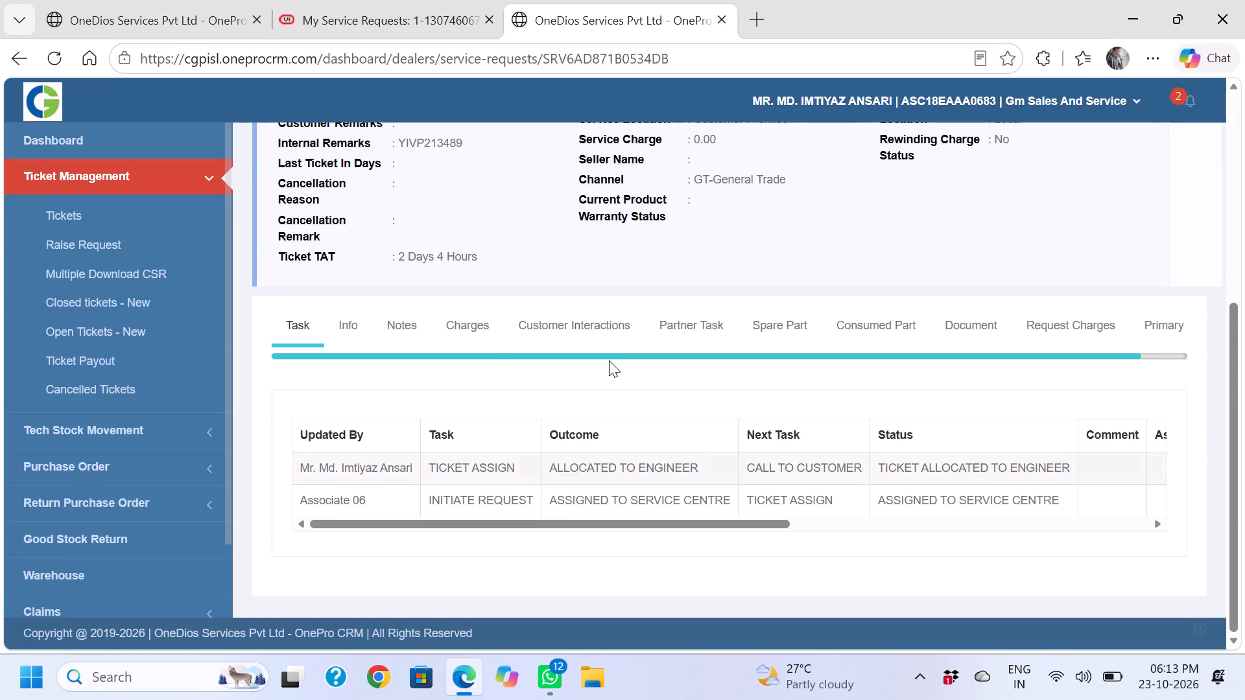
Submit the ticket's CALL TO CUSTOMER partner task with the outcome CUSTOMER IS READY FOR THE SERVICE.
{"action": "left_click", "coordinate": [687, 330]}
{"action": "left_click", "coordinate": [797, 446]}
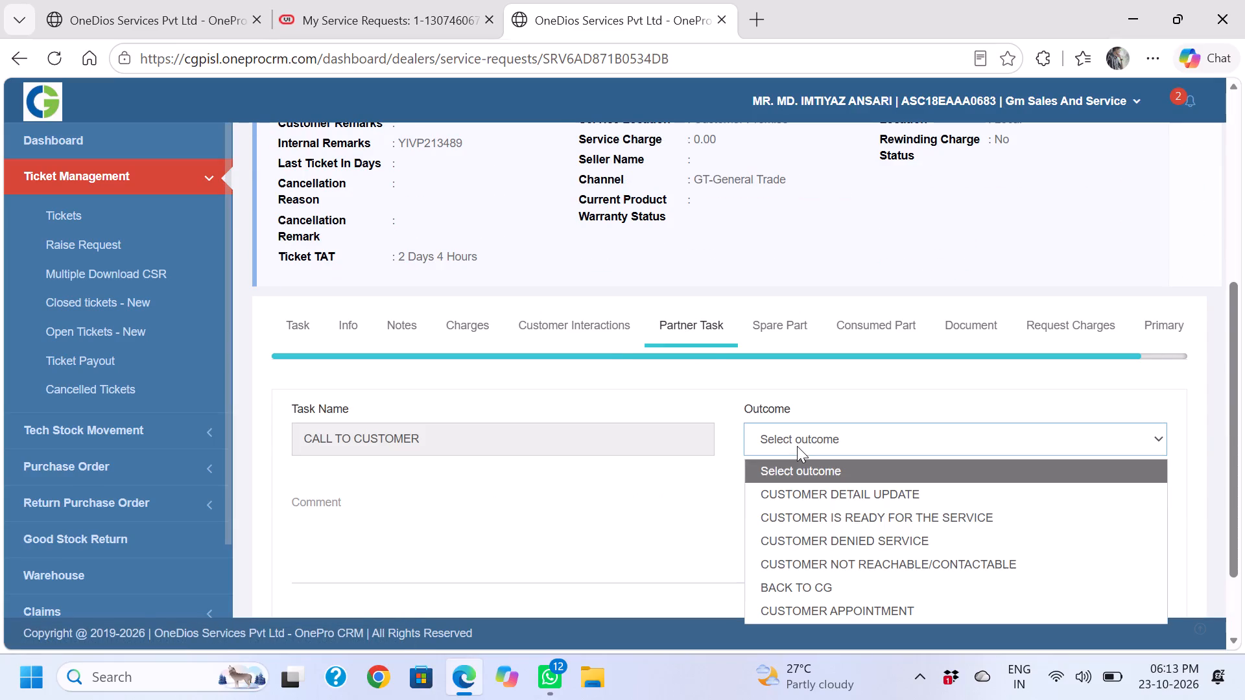
{"action": "left_click", "coordinate": [792, 514]}
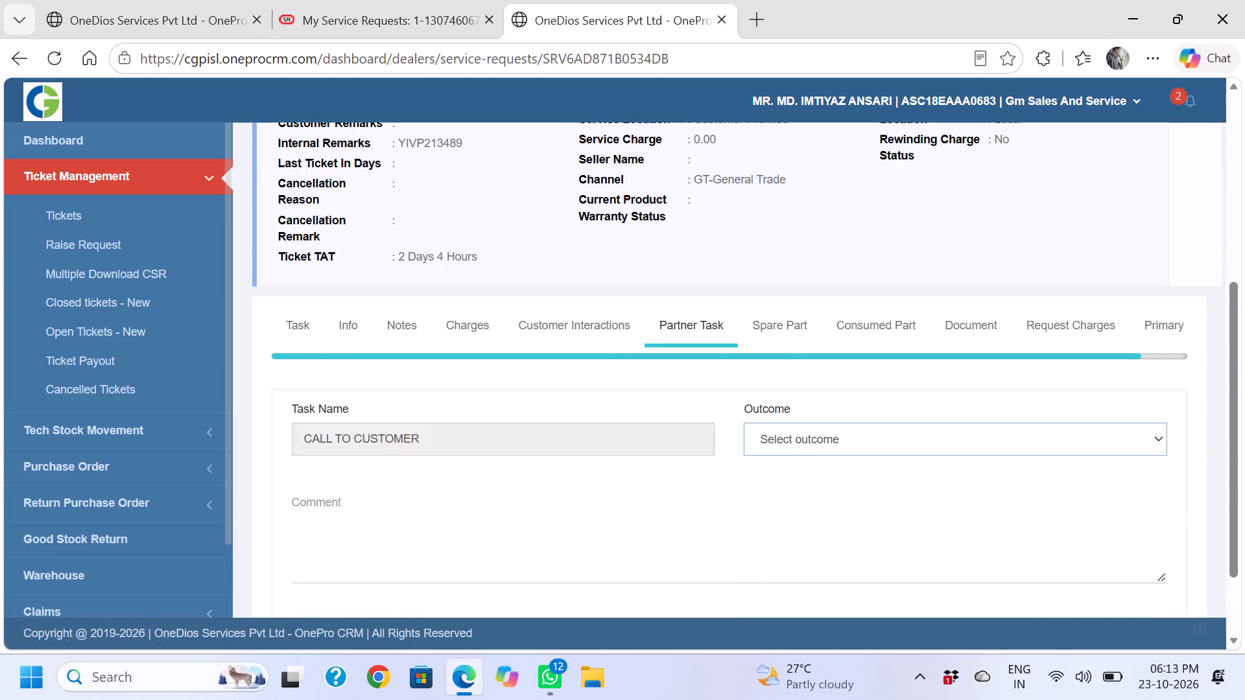
{"action": "scroll", "coordinate": [653, 525], "scroll_direction": "down", "scroll_amount": 1}
{"action": "left_click", "coordinate": [338, 529]}
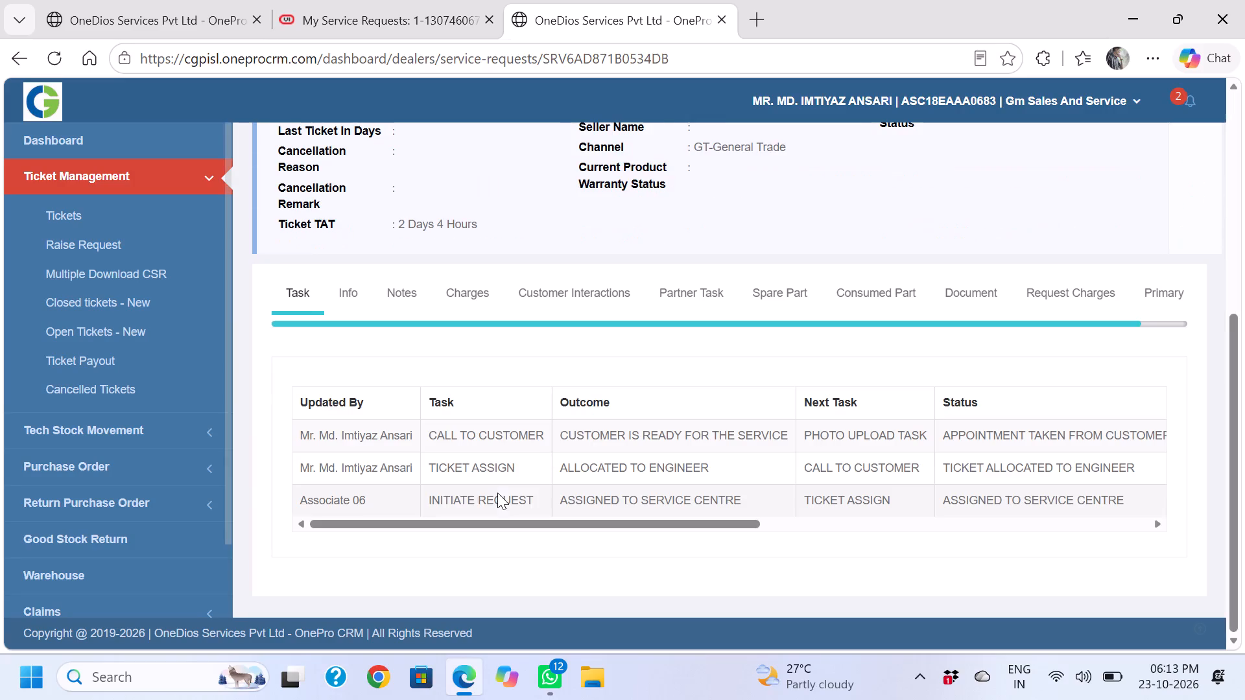
Submit the ticket's PHOTO UPLOAD TASK partner task with the outcome UPLOAD PHOTO.
{"action": "left_click", "coordinate": [689, 308]}
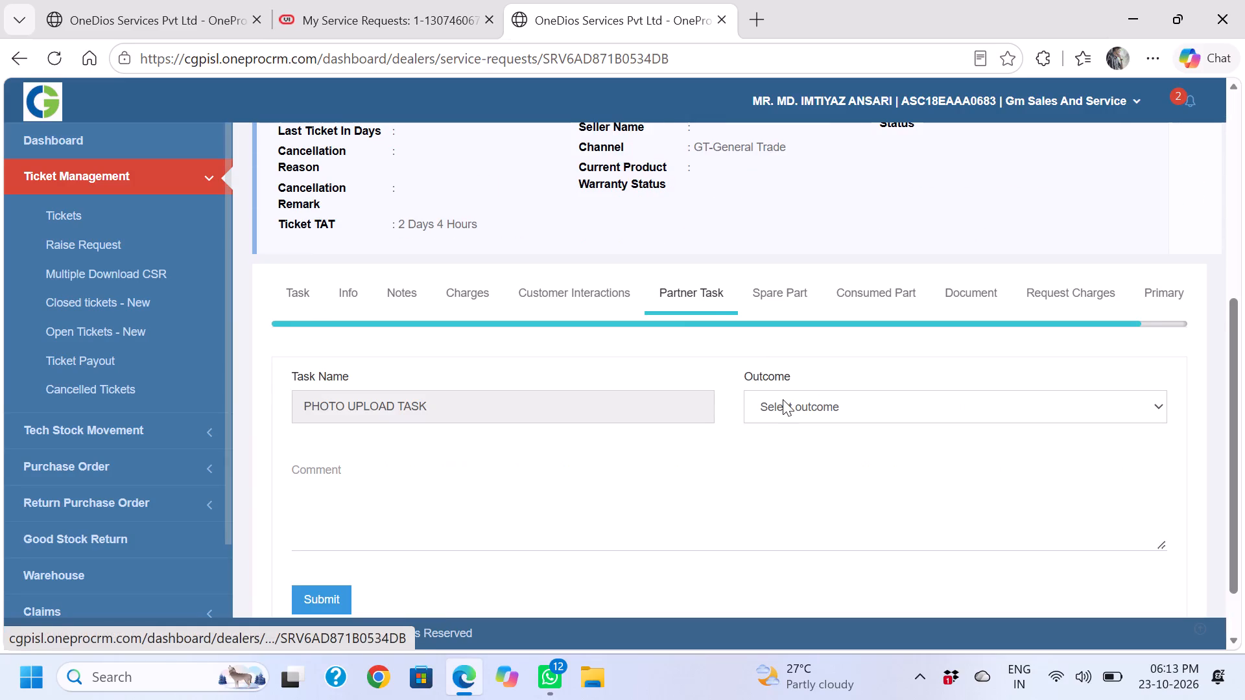
{"action": "left_click", "coordinate": [794, 400]}
{"action": "left_click", "coordinate": [789, 462]}
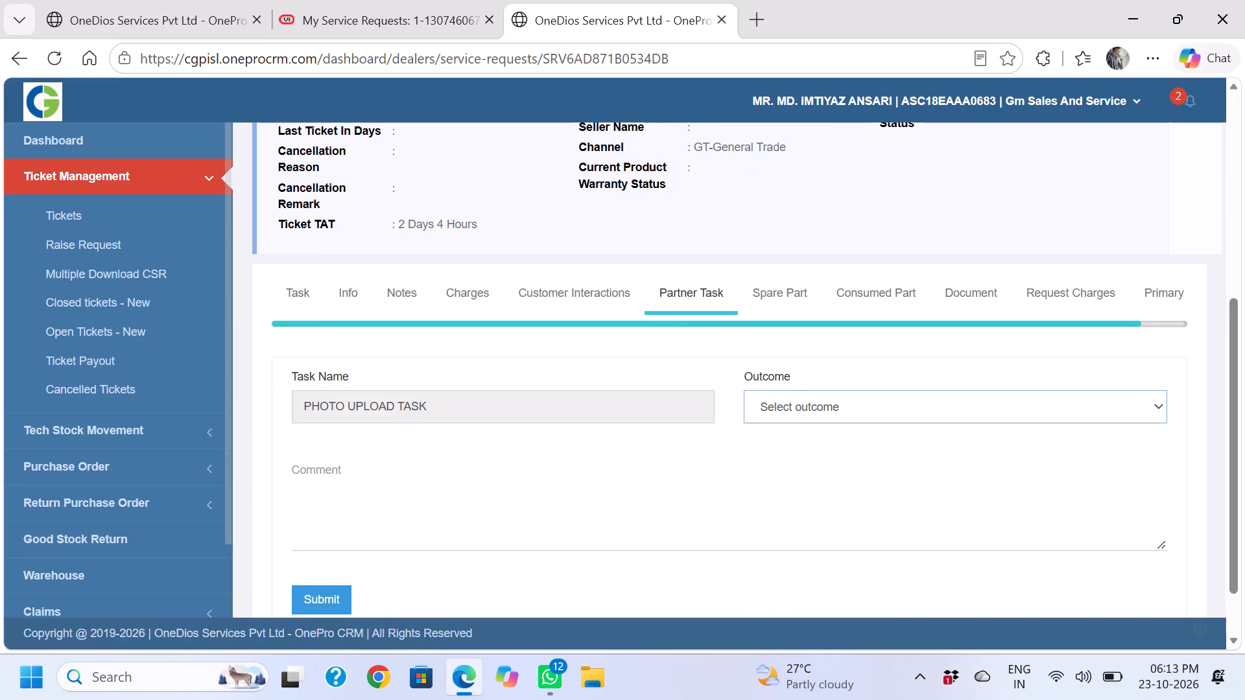
{"action": "left_click", "coordinate": [351, 604]}
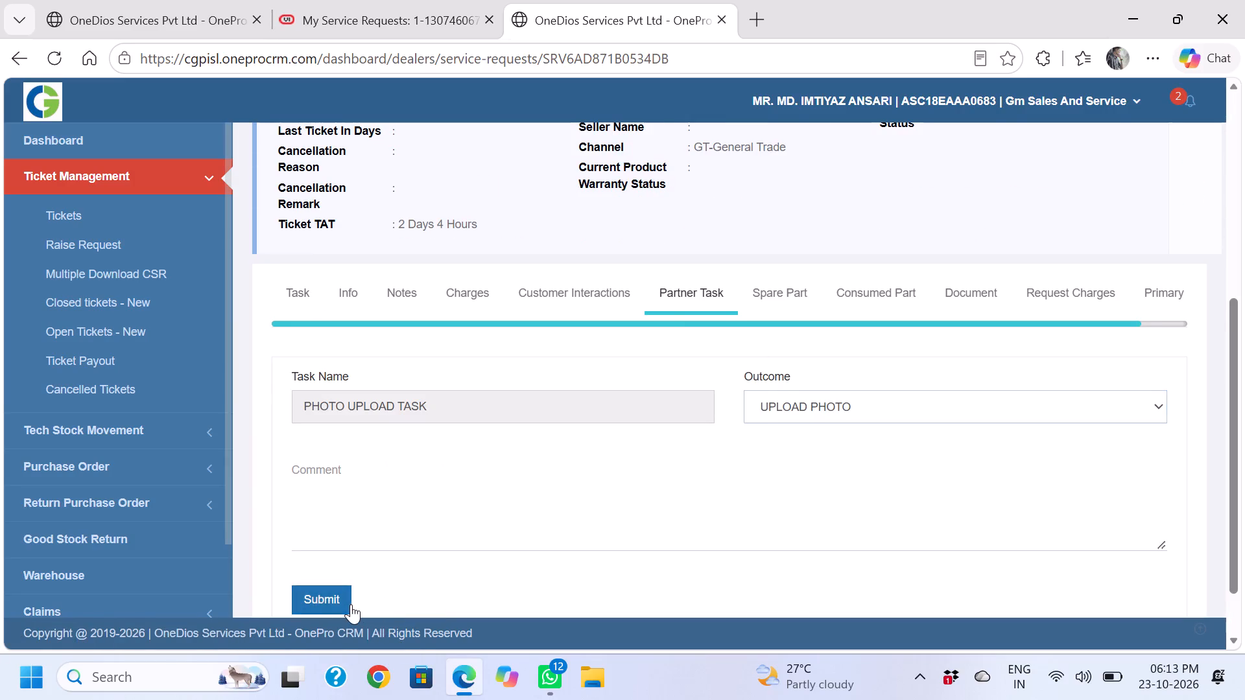
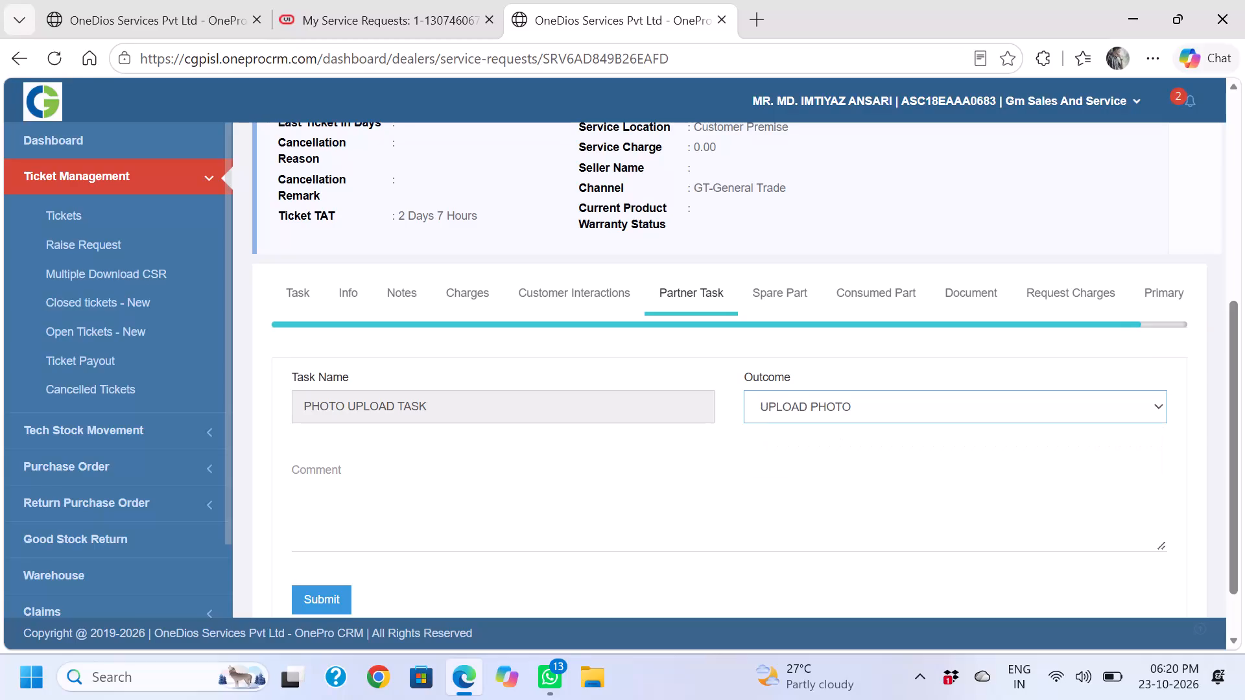
Submit the PHOTO UPLOAD TASK with the UPLOAD PHOTO outcome, attaching "WhatsApp Image 2026-10-23 at 10.37.00 AM" from Downloads.
{"action": "left_click", "coordinate": [314, 605]}
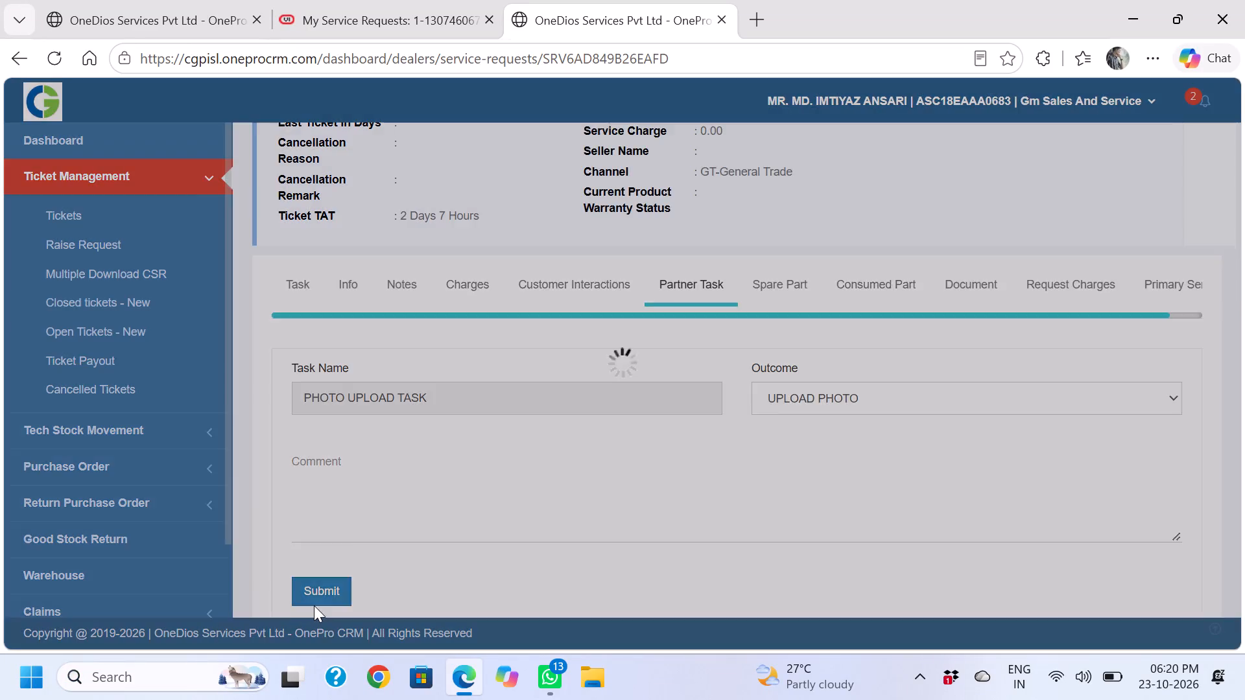
{"action": "left_click", "coordinate": [799, 221]}
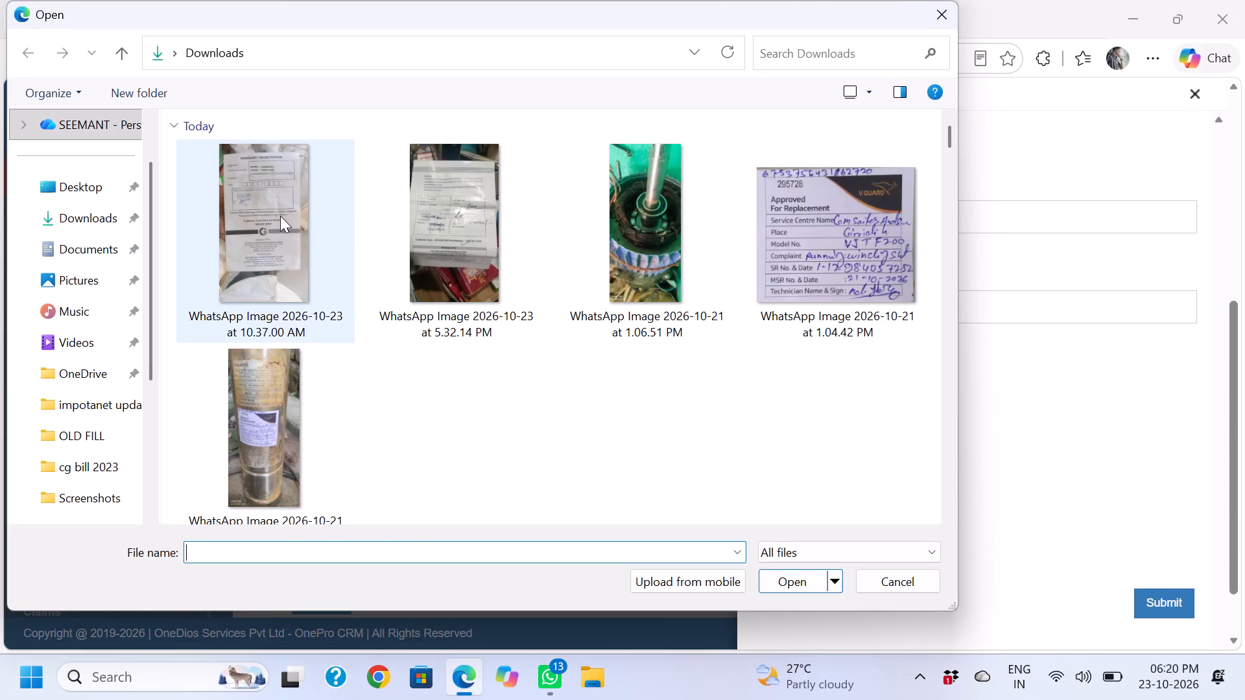
{"action": "left_click", "coordinate": [280, 216]}
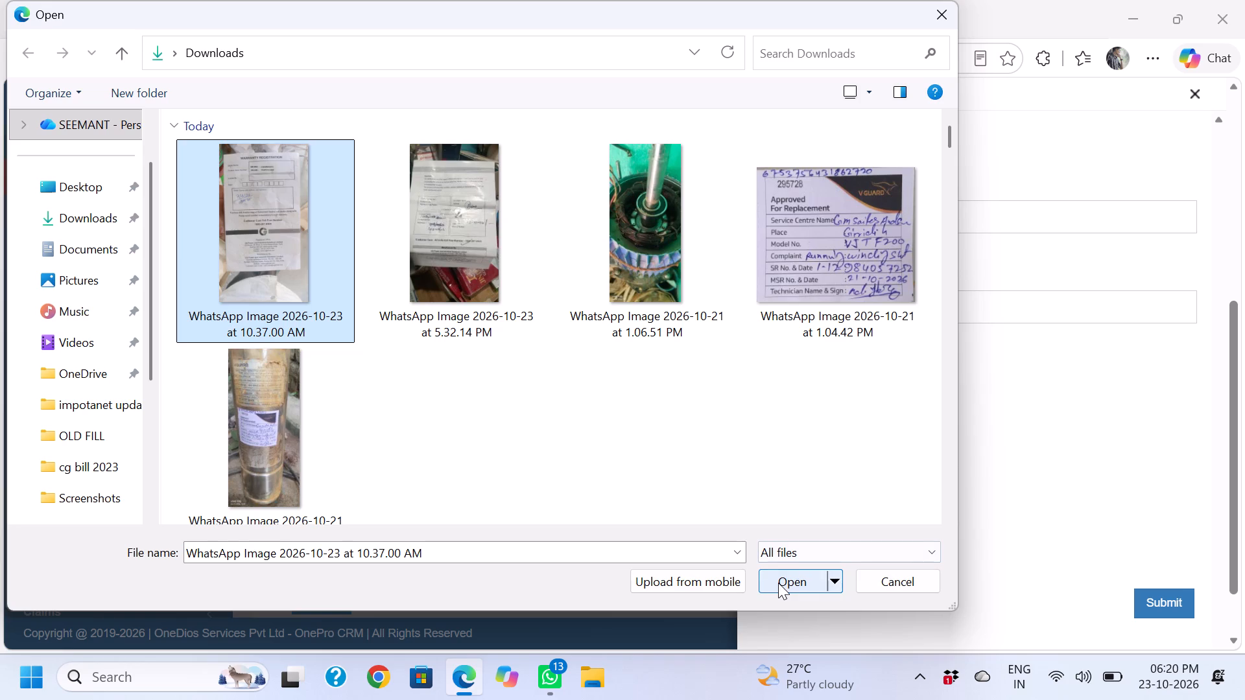
{"action": "left_click", "coordinate": [778, 583]}
{"action": "left_click", "coordinate": [1157, 606]}
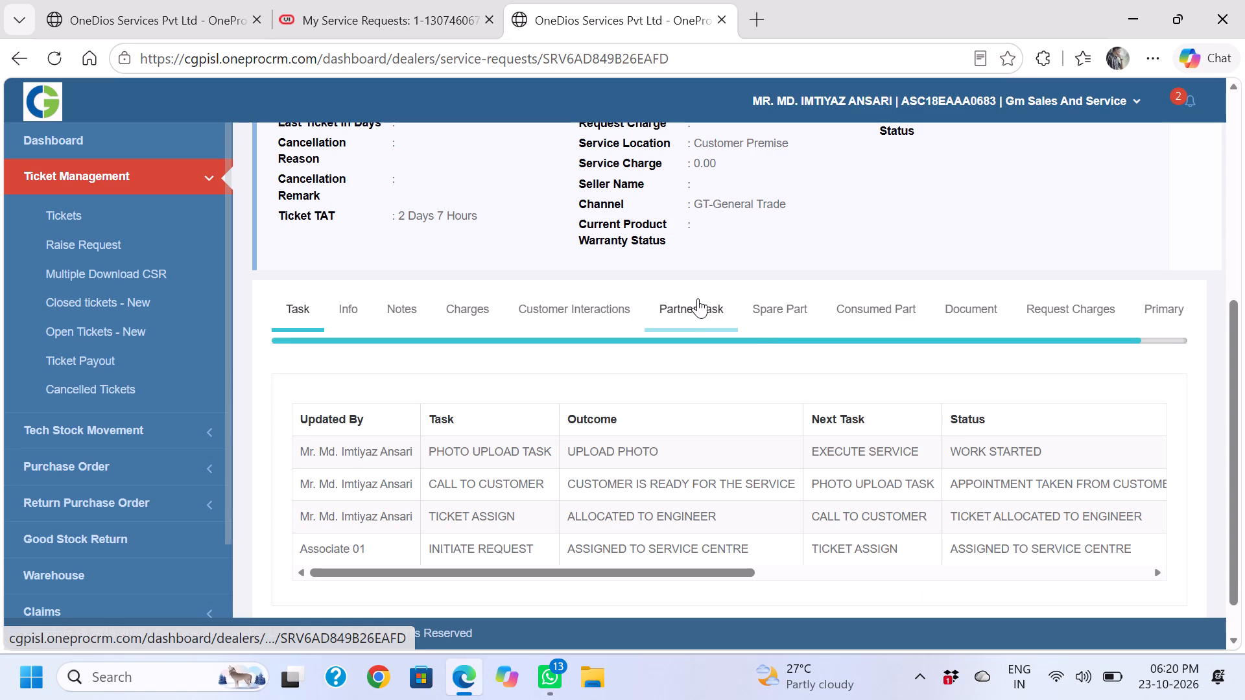
Submit the EXECUTE SERVICE partner task with the outcome PRODUCT REPLACEMENT REQUEST, bringing up its product details form.
{"action": "left_click", "coordinate": [698, 301]}
{"action": "left_click", "coordinate": [815, 423]}
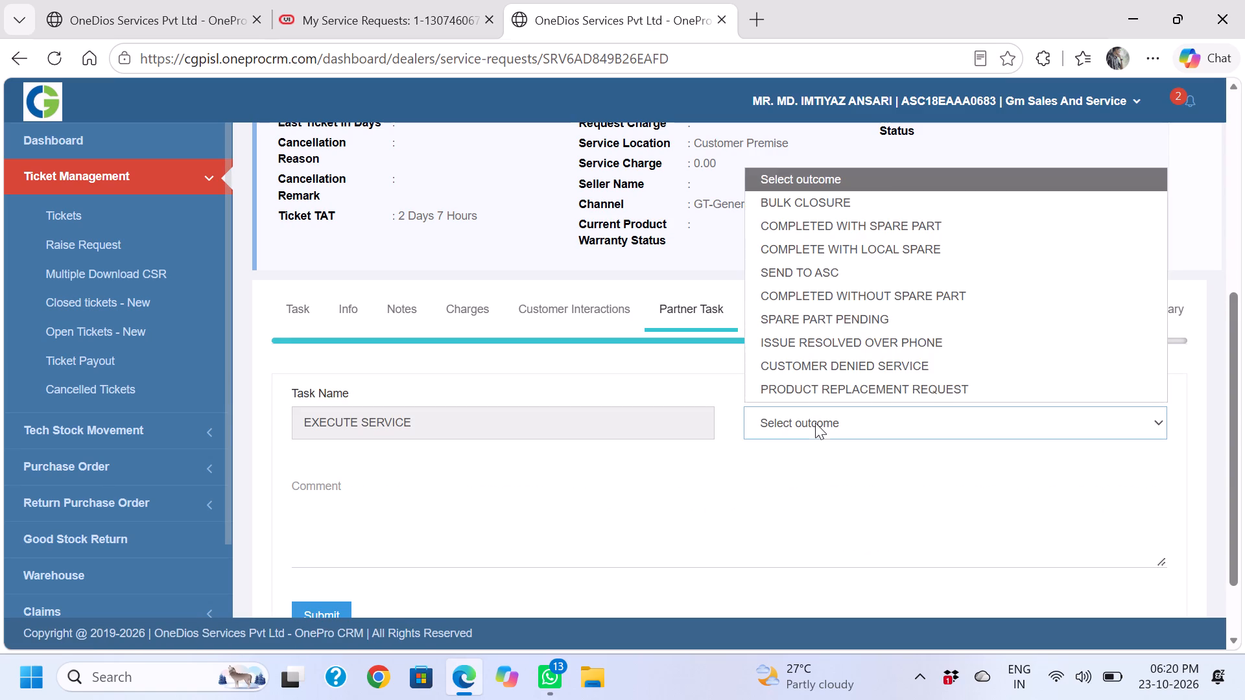
{"action": "left_click", "coordinate": [844, 385]}
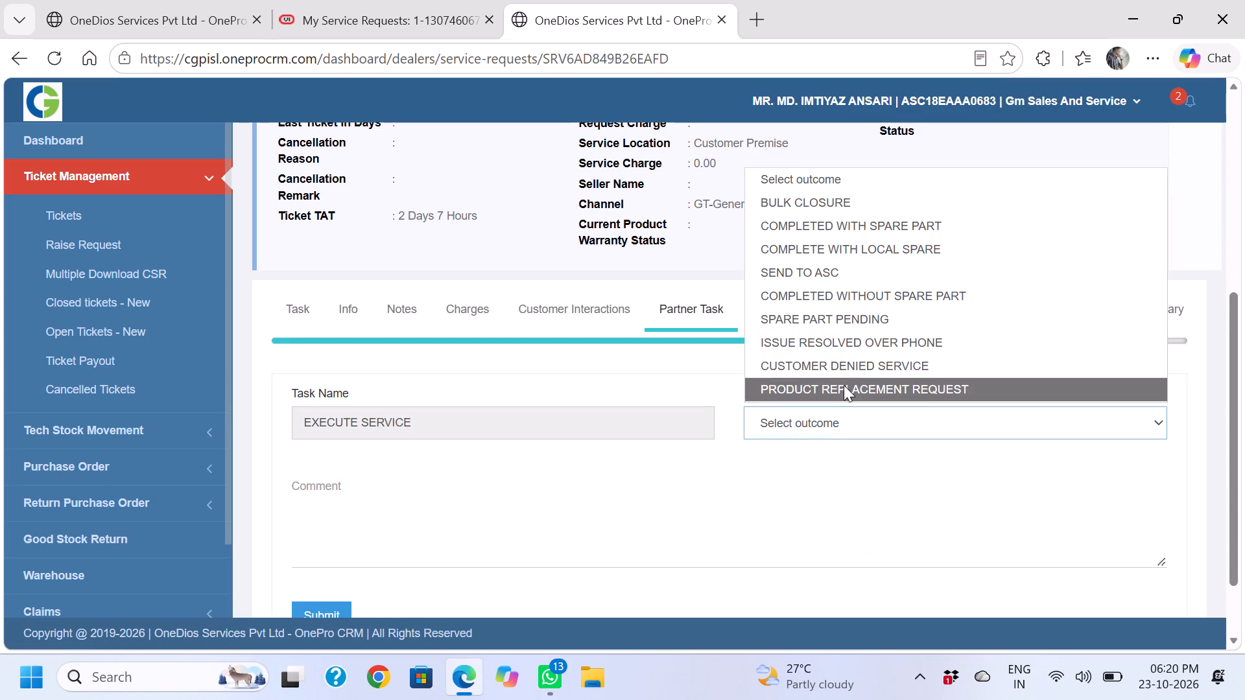
{"action": "left_click", "coordinate": [338, 611]}
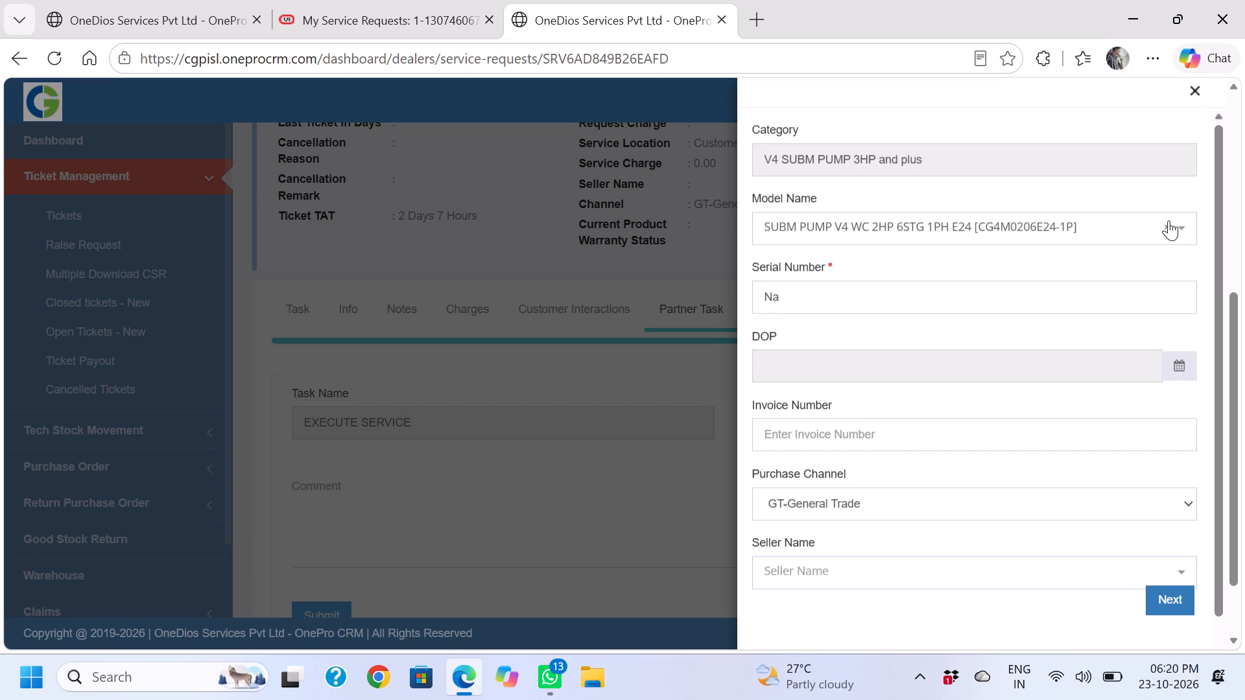
Change the product's model name to Flow Ganga 0.5 HP [CGDMM05FG].
{"action": "left_click", "coordinate": [1168, 221]}
{"action": "left_click", "coordinate": [1045, 233]}
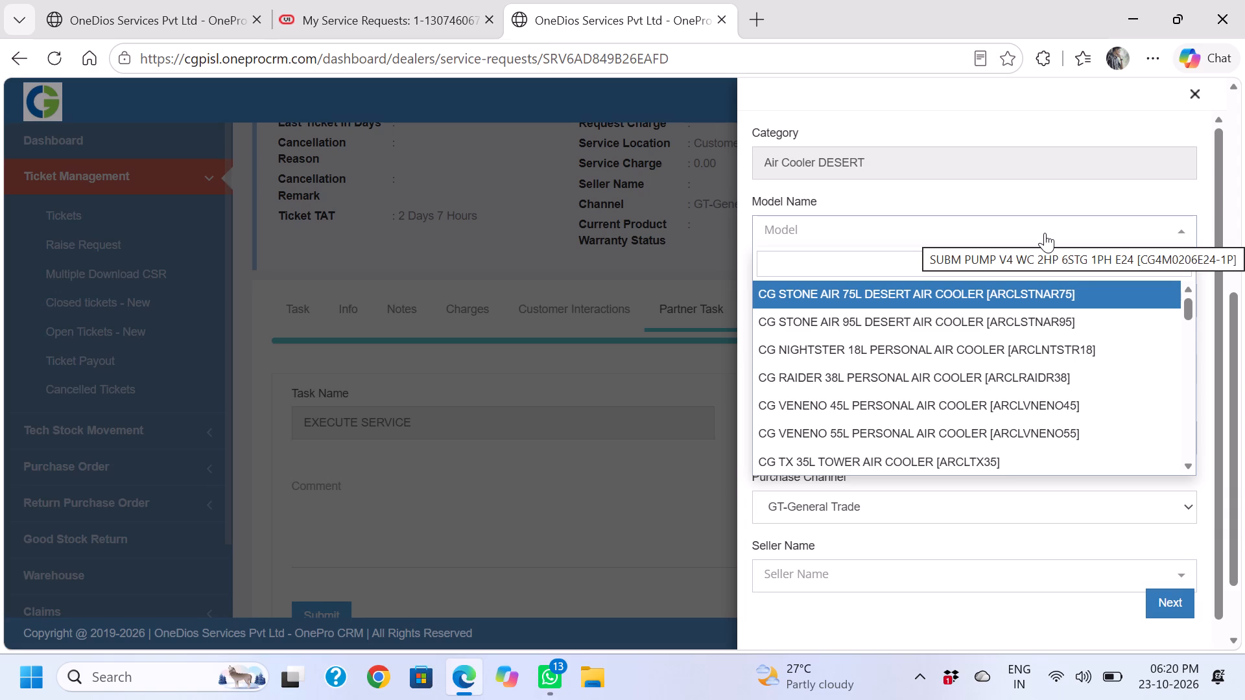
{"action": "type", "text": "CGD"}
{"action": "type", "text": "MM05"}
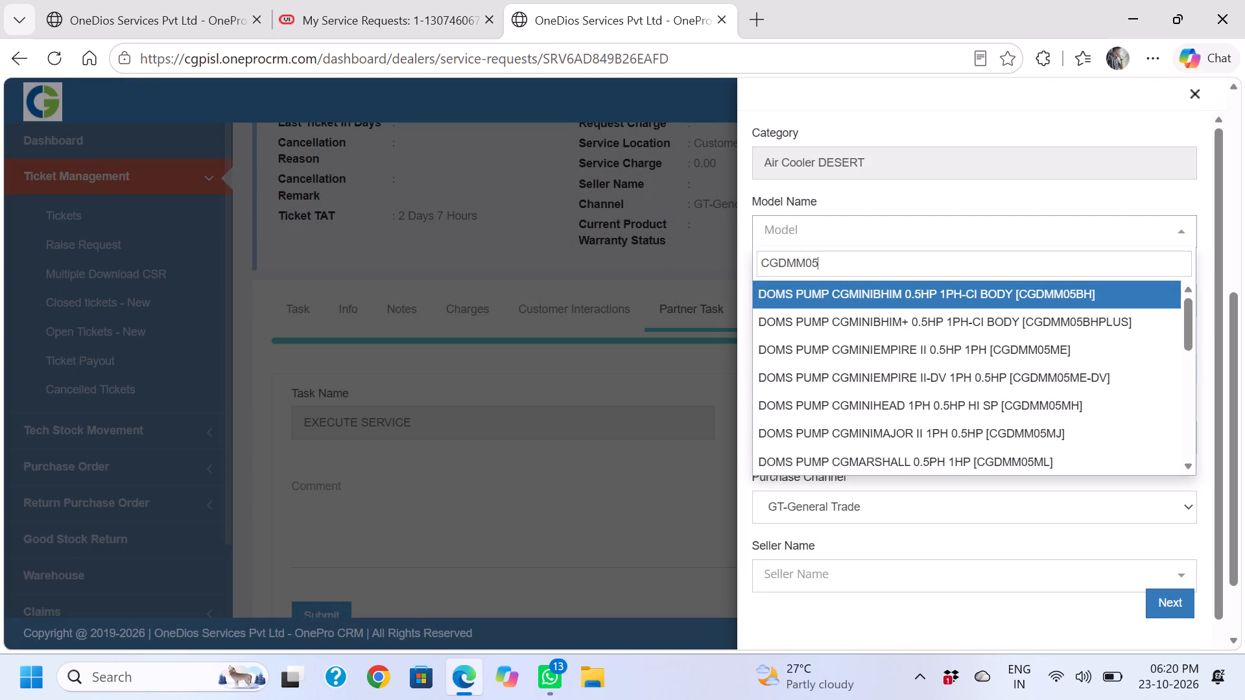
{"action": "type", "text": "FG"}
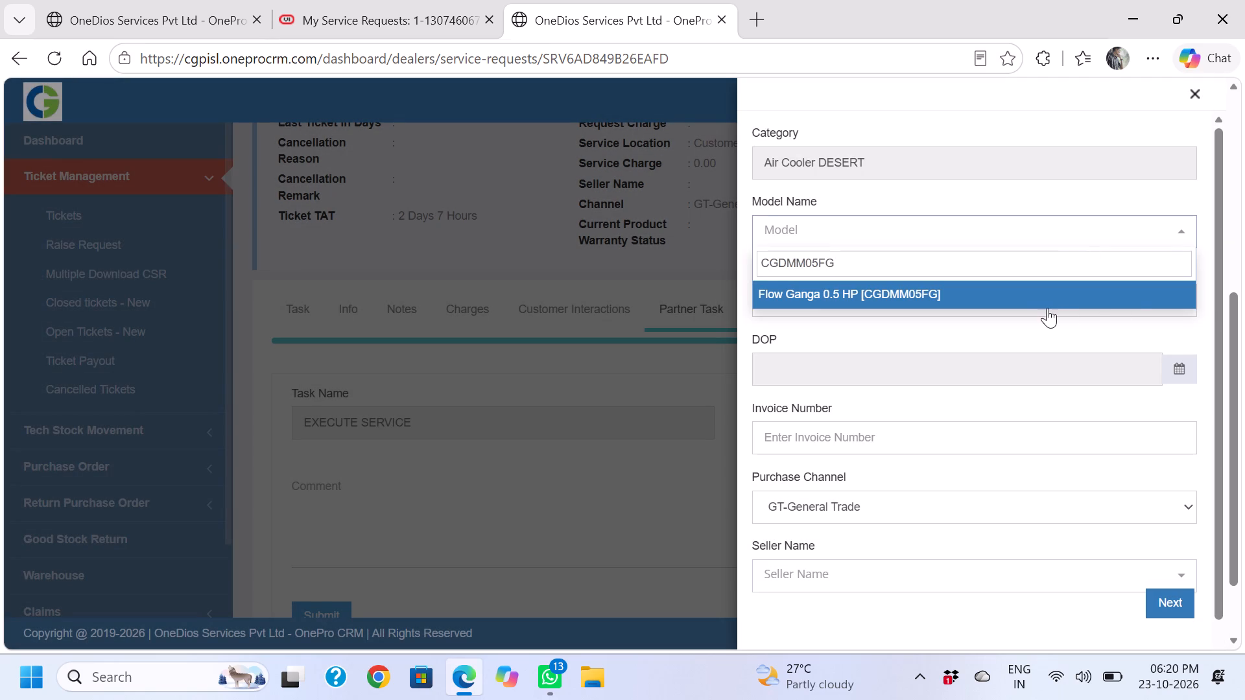
{"action": "left_click", "coordinate": [1030, 303]}
Replace the product's serial number with YIVP213489.
{"action": "left_click", "coordinate": [956, 305]}
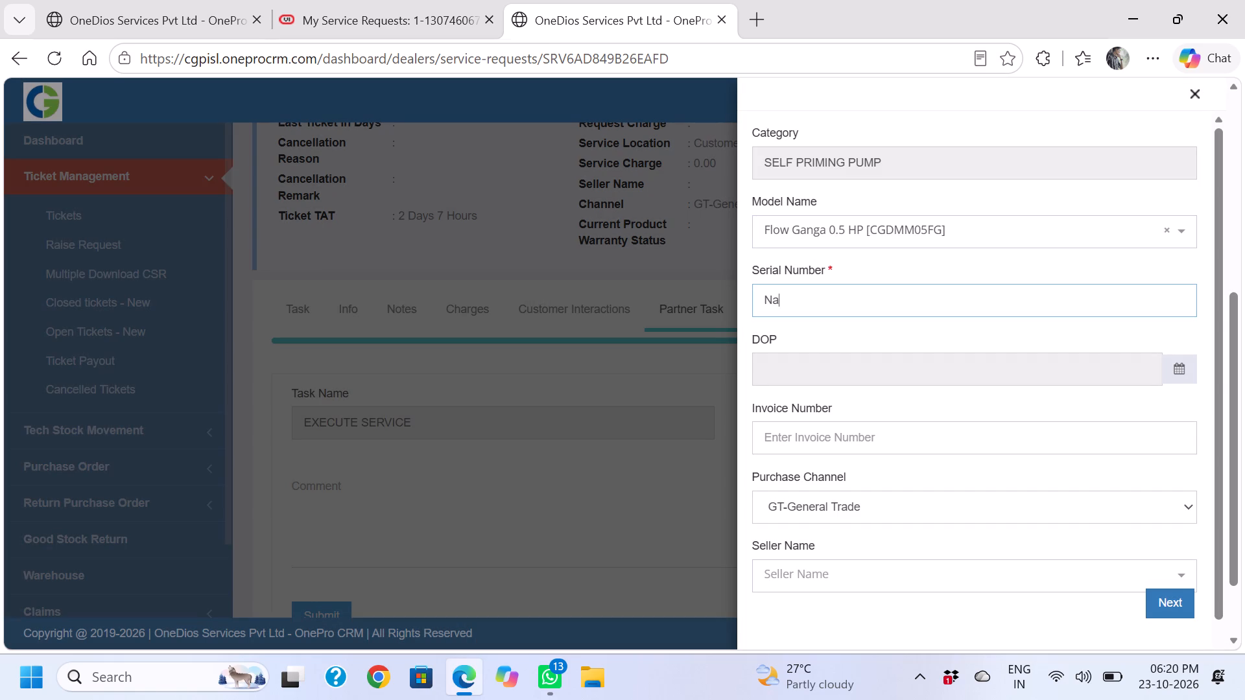
{"action": "key", "text": "BackSpace"}
{"action": "key", "text": "BackSpace"}
{"action": "key", "text": "BackSpace"}
{"action": "key", "text": "BackSpace"}
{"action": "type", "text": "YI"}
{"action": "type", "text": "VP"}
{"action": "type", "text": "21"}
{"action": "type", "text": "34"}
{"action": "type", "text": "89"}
Set the product's DOP to 07-06-2026 and save the product details, proceeding to the replacement info.
{"action": "left_click", "coordinate": [1183, 365]}
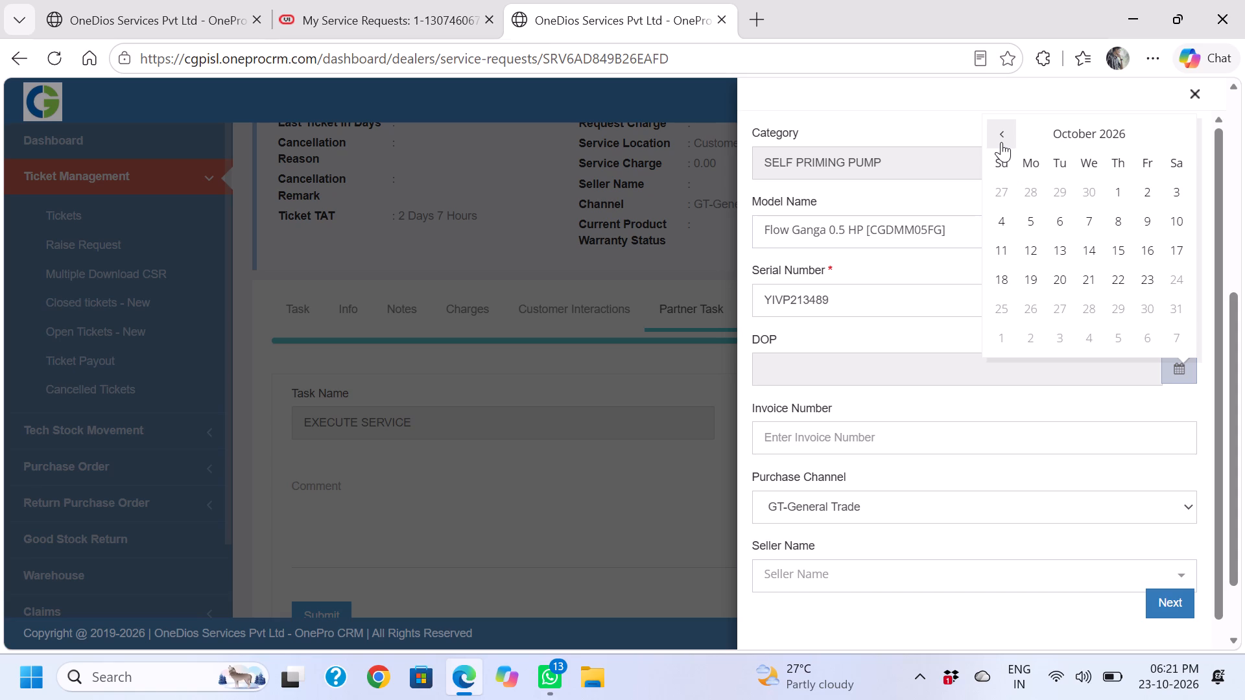
{"action": "left_click", "coordinate": [1001, 142]}
{"action": "left_click", "coordinate": [1001, 142]}
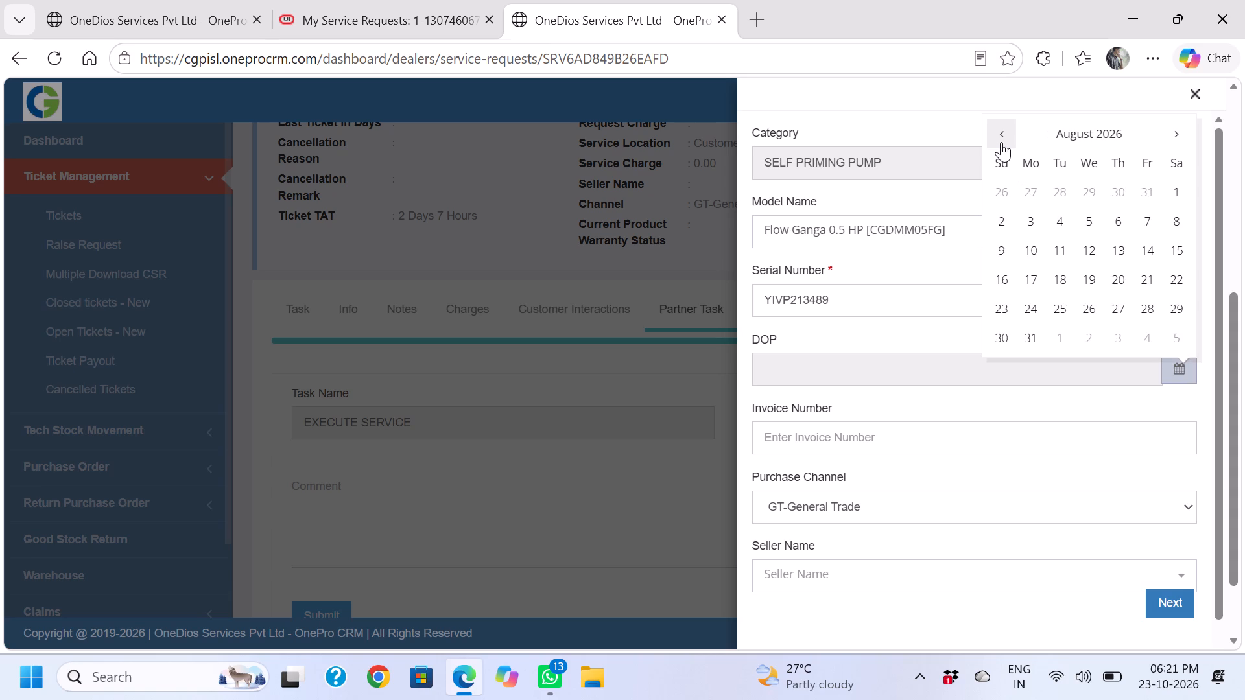
{"action": "left_click", "coordinate": [1001, 142]}
{"action": "left_click", "coordinate": [1001, 142]}
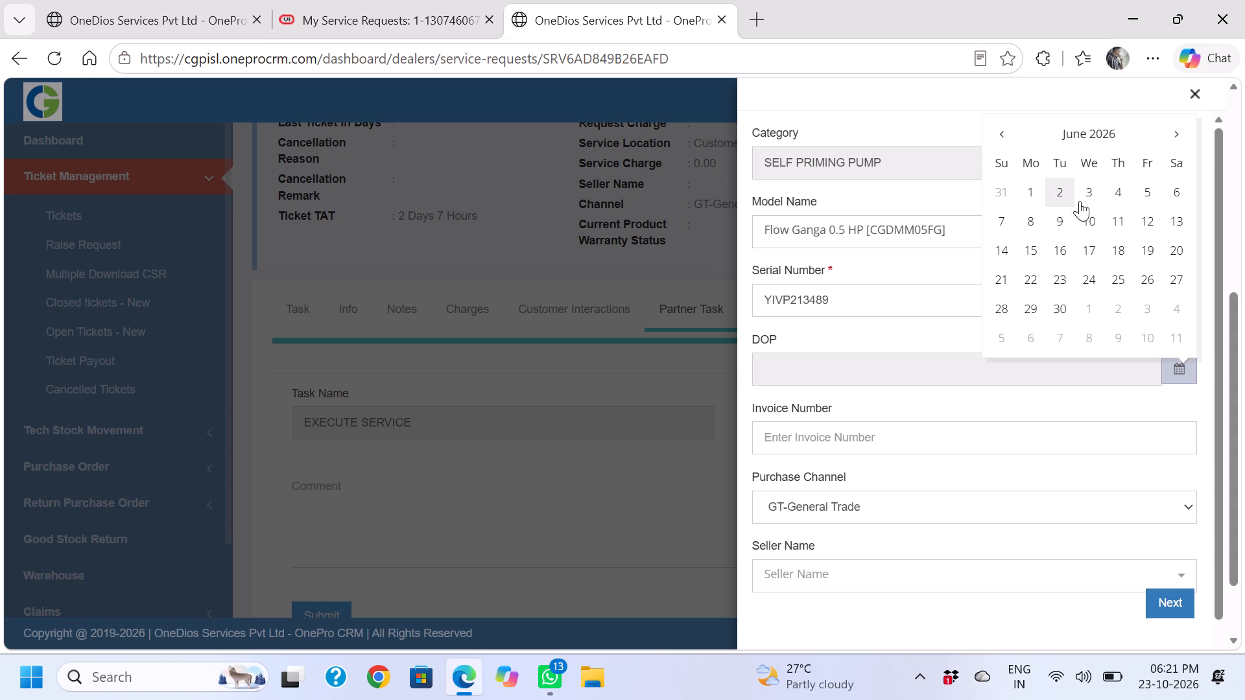
{"action": "left_click", "coordinate": [1001, 223]}
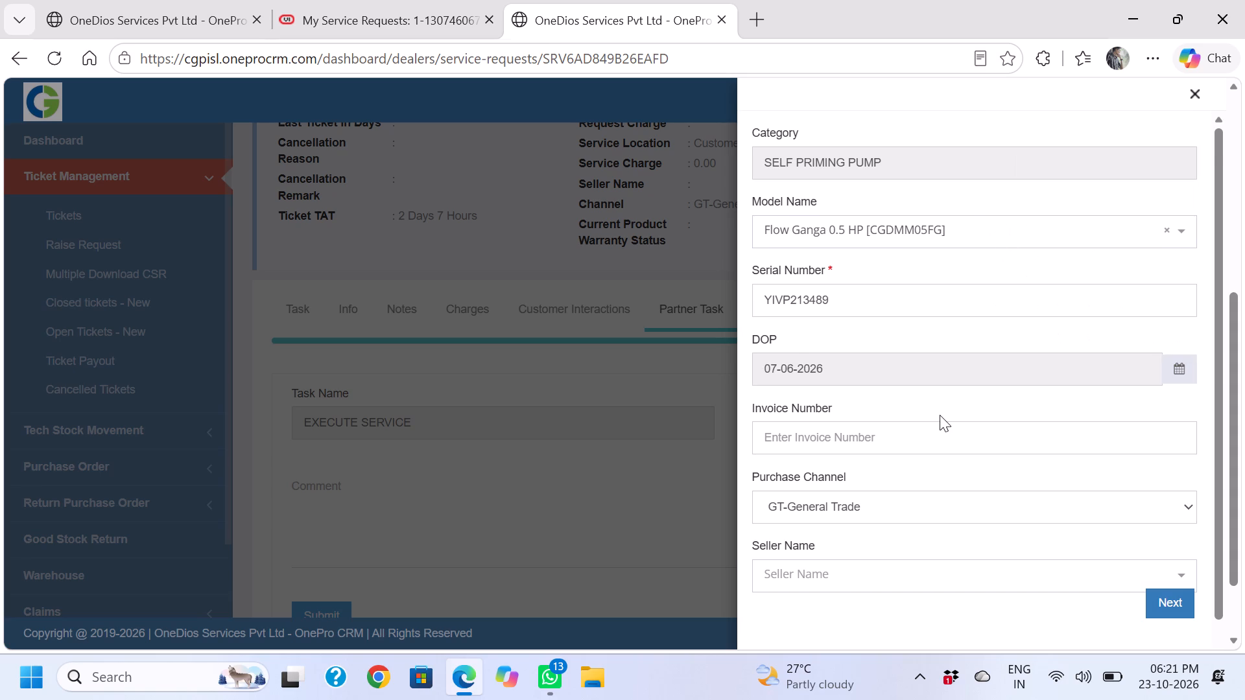
{"action": "scroll", "coordinate": [940, 415], "scroll_direction": "down", "scroll_amount": 1}
{"action": "left_click", "coordinate": [1165, 609]}
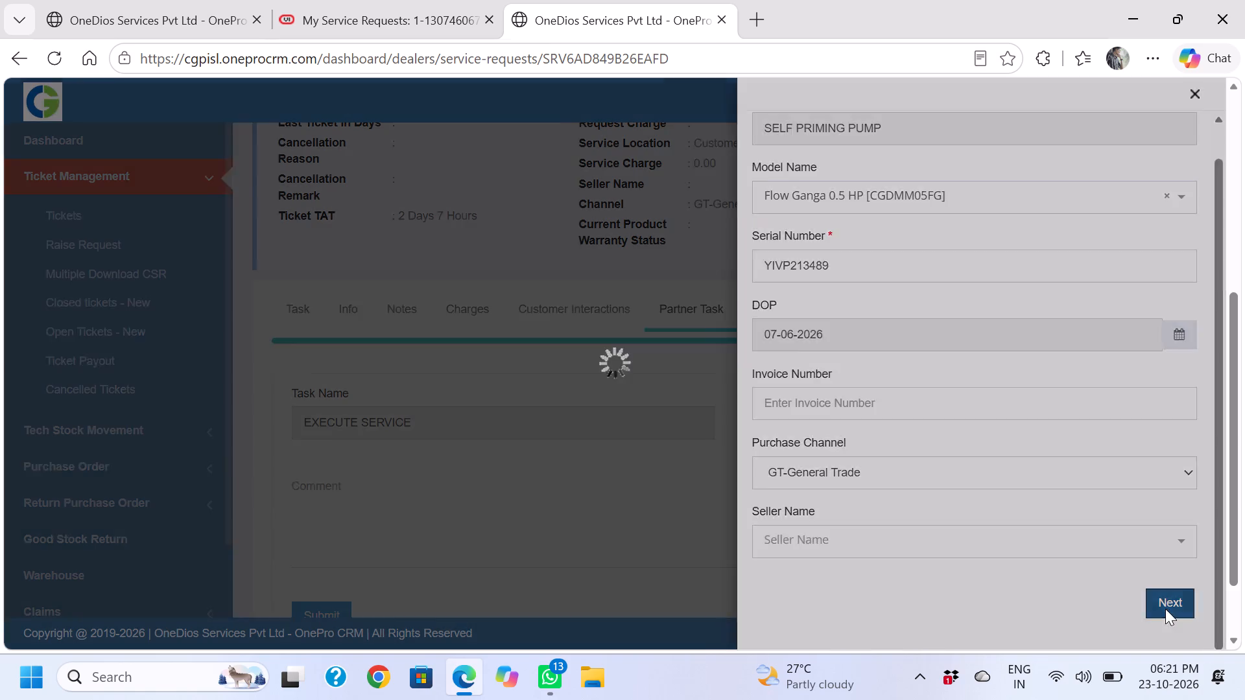
Complete the replacement info with seller Dealer, replacement reason Performance Issue and remarks PUMP REPLACED.
{"action": "left_click", "coordinate": [1010, 189]}
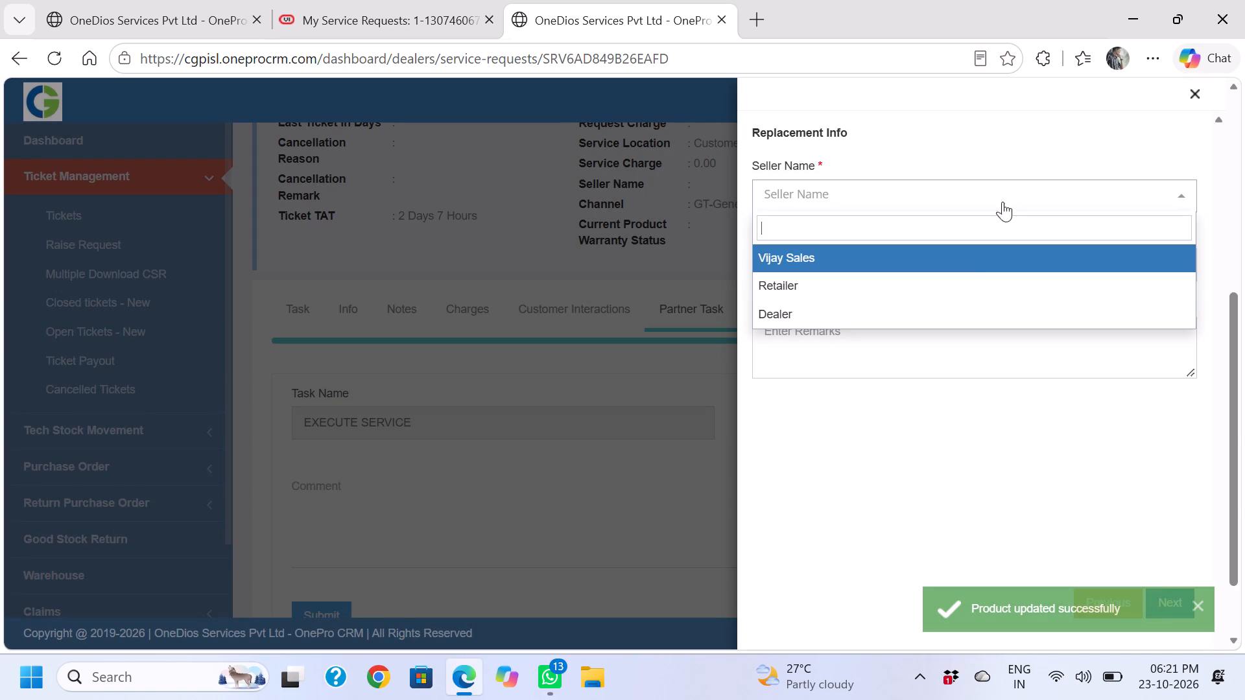
{"action": "left_click", "coordinate": [947, 310]}
{"action": "left_click", "coordinate": [956, 248]}
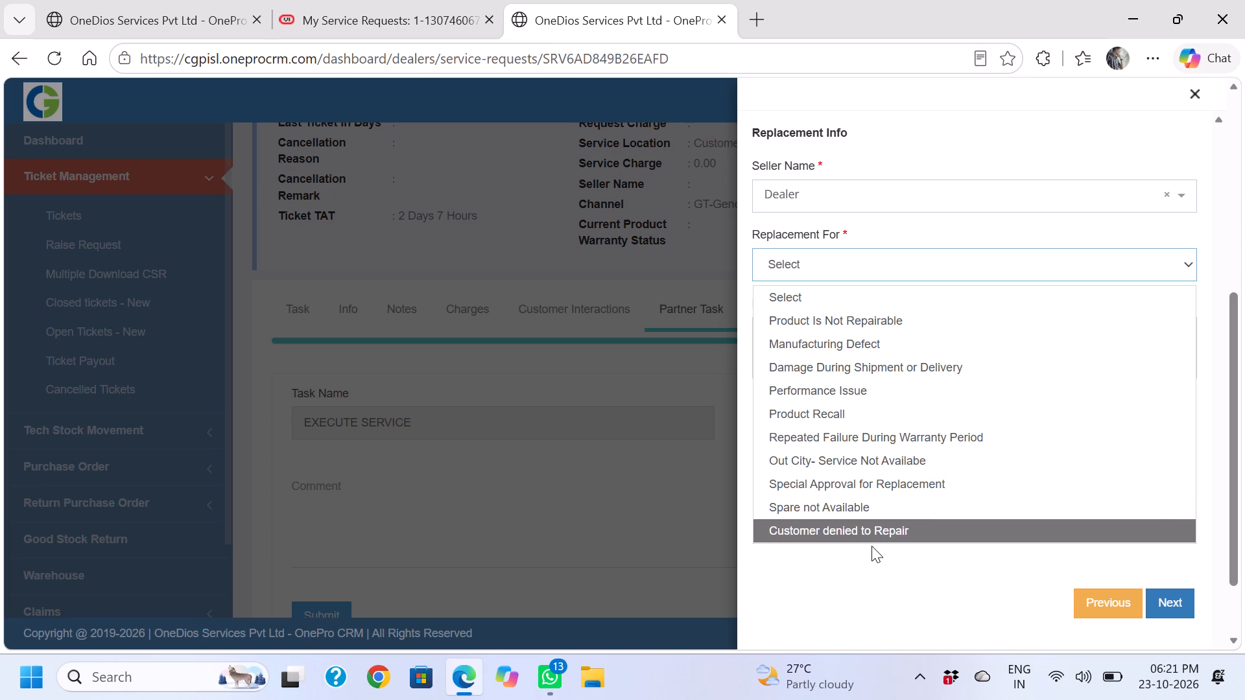
{"action": "left_click", "coordinate": [875, 388]}
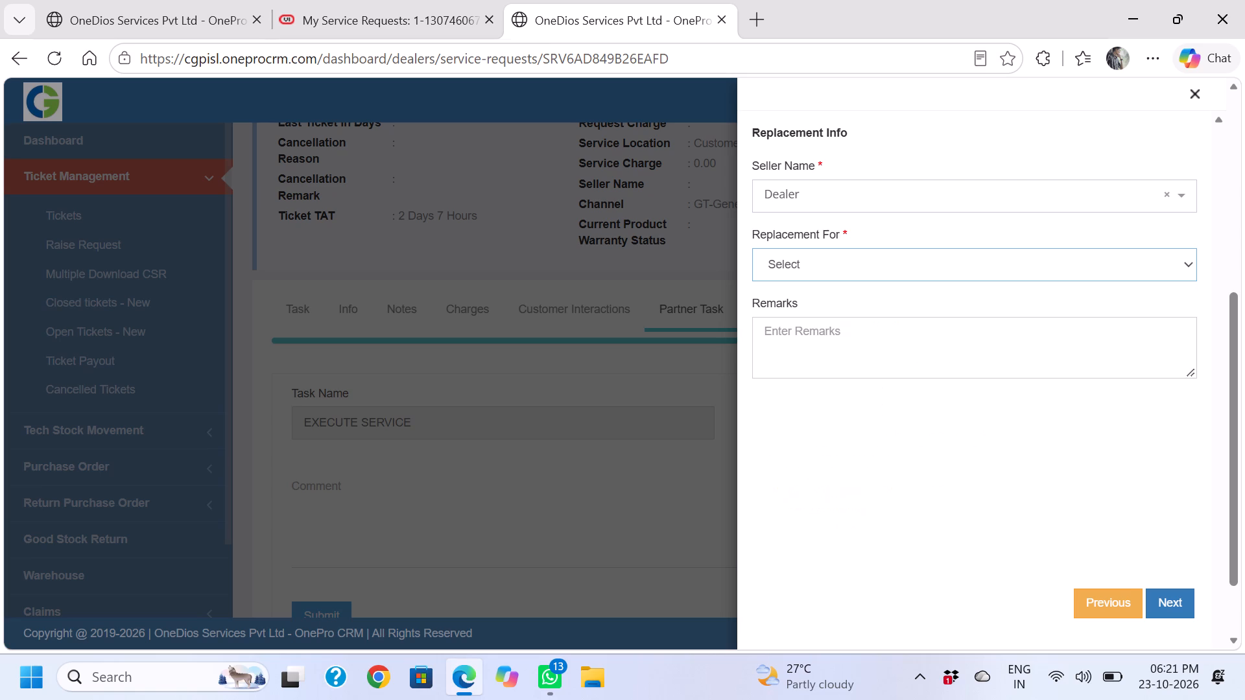
{"action": "left_click", "coordinate": [873, 340]}
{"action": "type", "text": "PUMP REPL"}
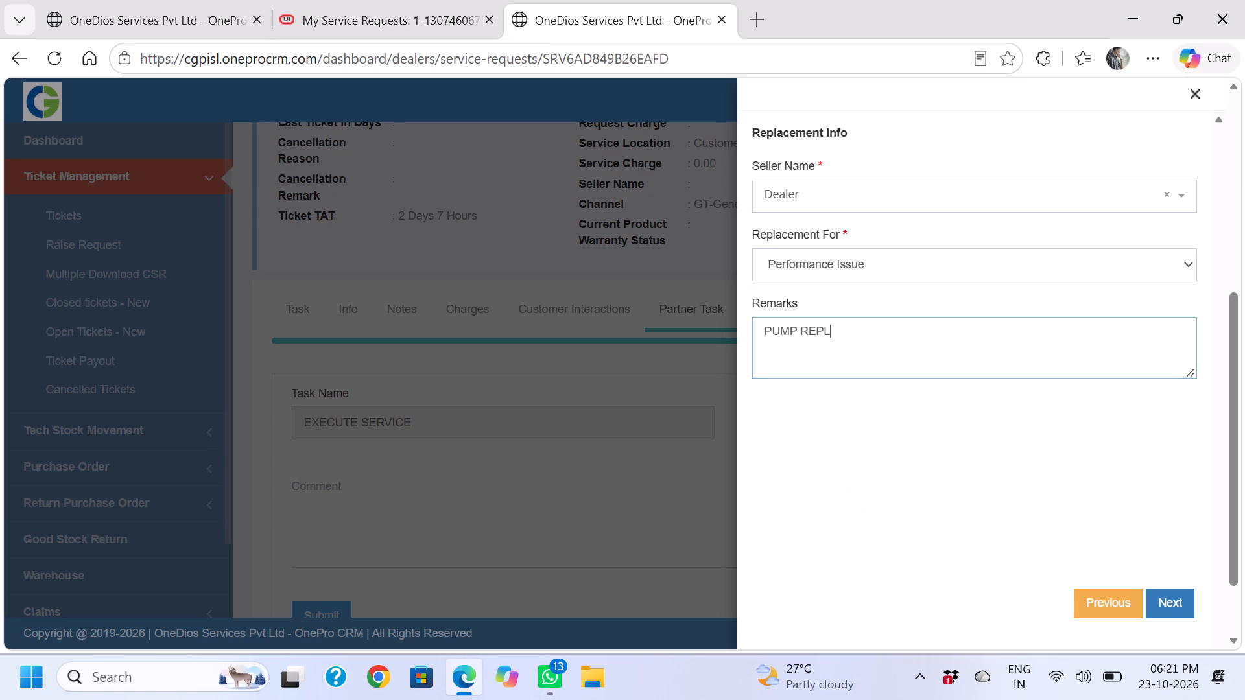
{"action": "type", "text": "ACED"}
{"action": "left_click", "coordinate": [1168, 609]}
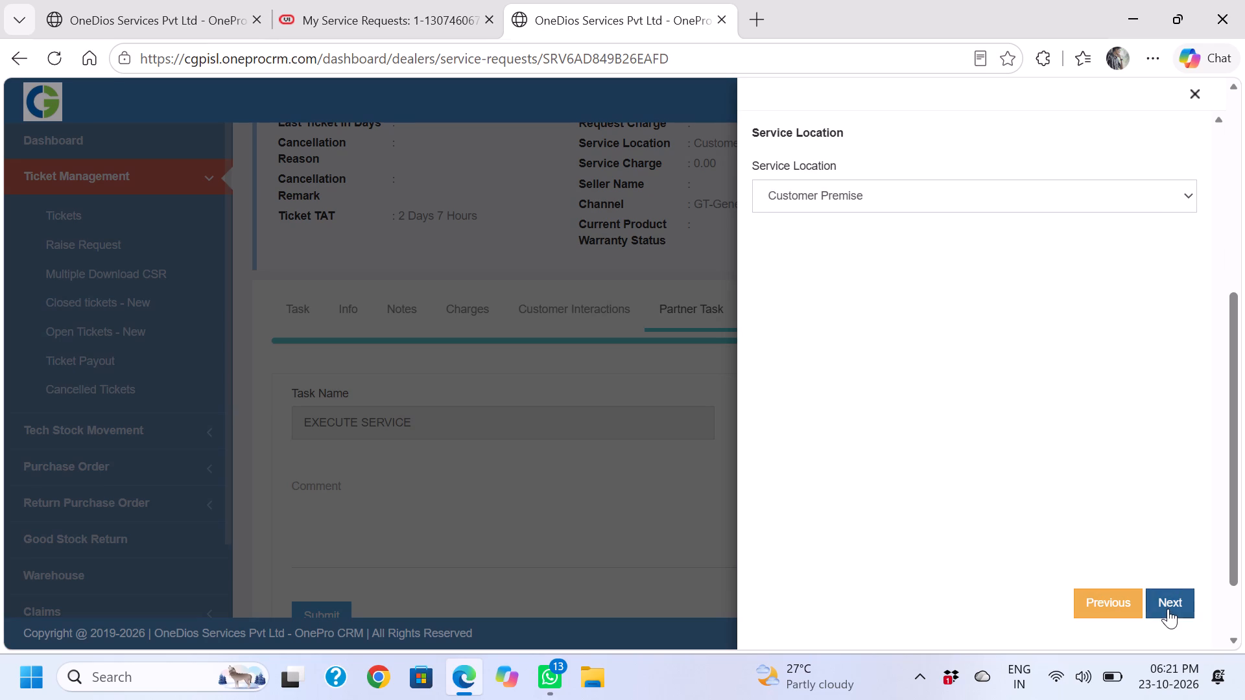
Keep the Customer Premise service location, and record symptom Winding burnt, defect Motor Burn (Winding Burn) and repair Replacement by Dealer / Retailer.
{"action": "left_click", "coordinate": [1167, 605]}
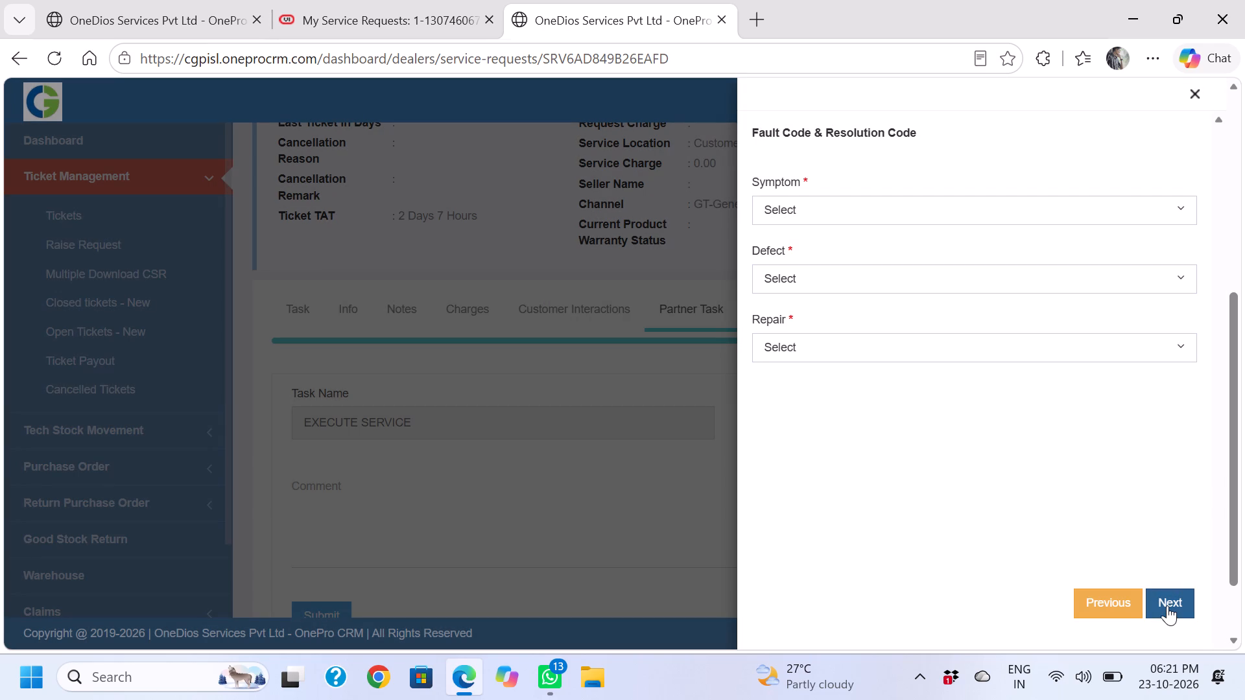
{"action": "left_click", "coordinate": [986, 224]}
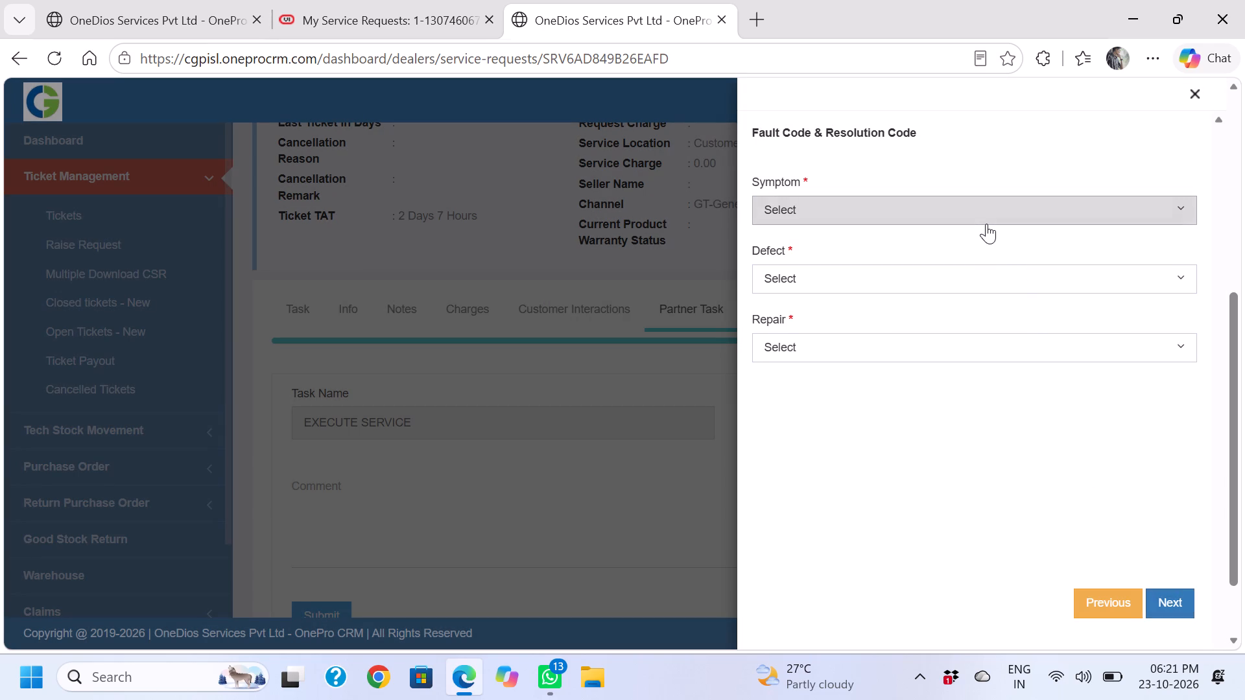
{"action": "scroll", "coordinate": [954, 338], "scroll_direction": "down", "scroll_amount": 4}
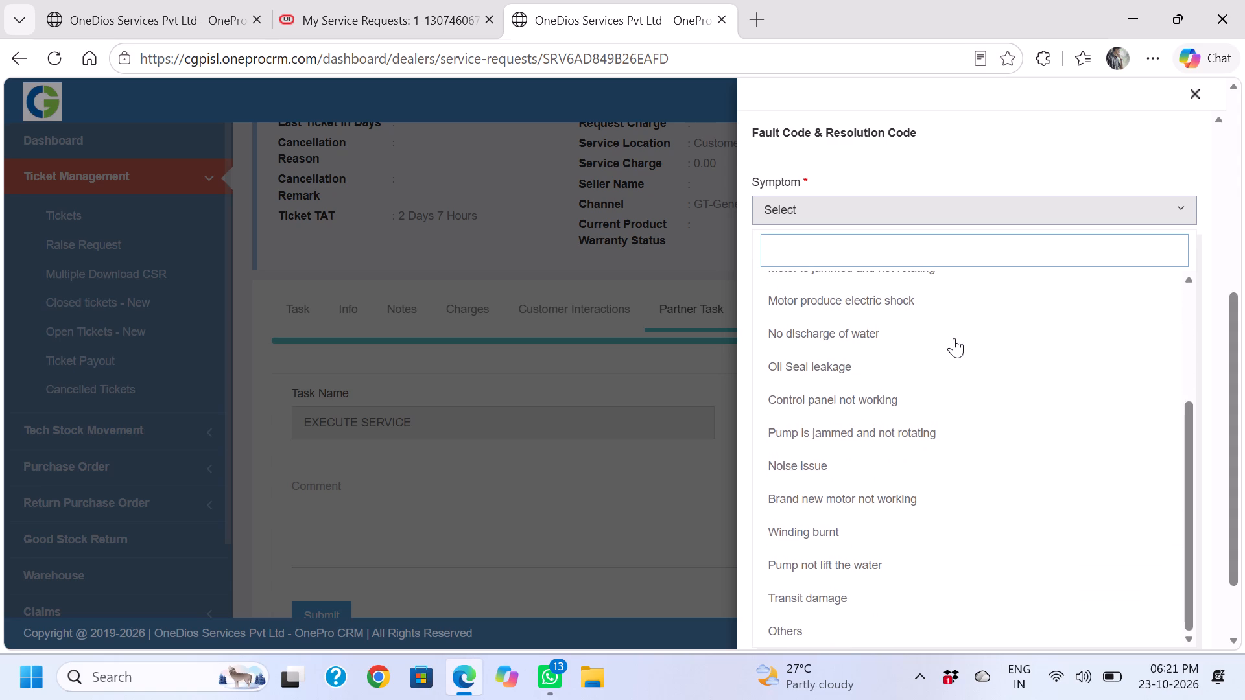
{"action": "left_click", "coordinate": [850, 539]}
{"action": "left_click", "coordinate": [825, 289]}
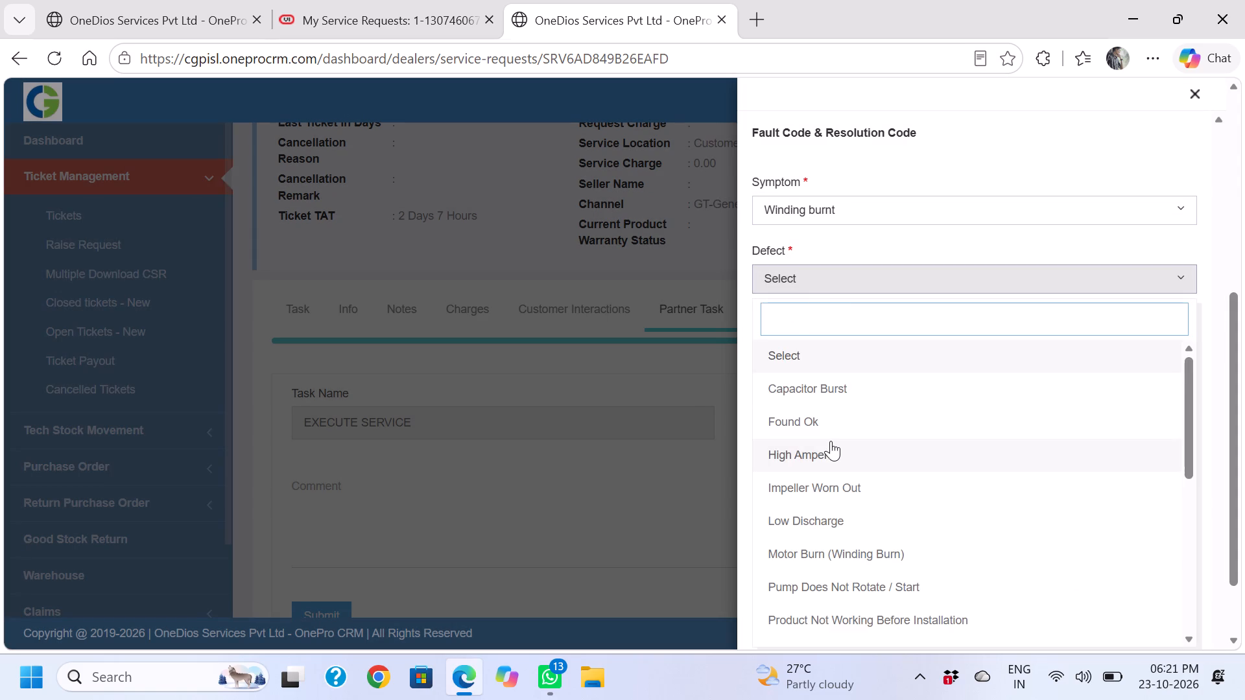
{"action": "scroll", "coordinate": [831, 441], "scroll_direction": "down", "scroll_amount": 3}
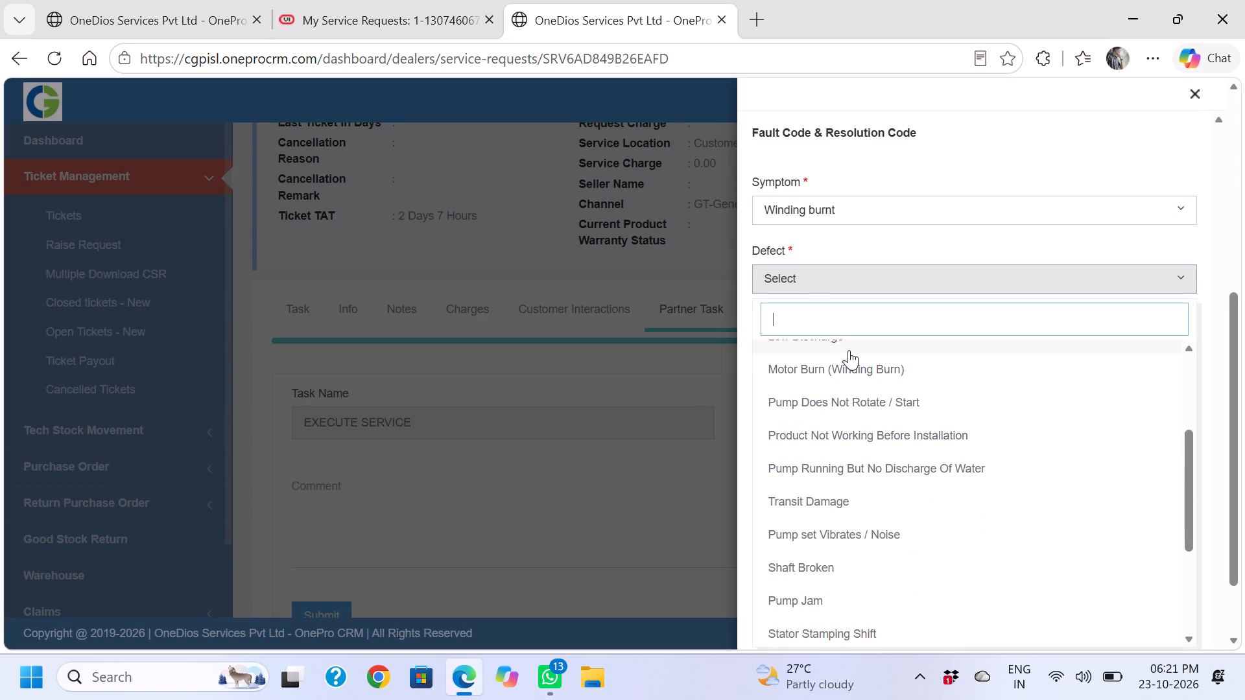
{"action": "left_click", "coordinate": [848, 362]}
{"action": "left_click", "coordinate": [846, 348]}
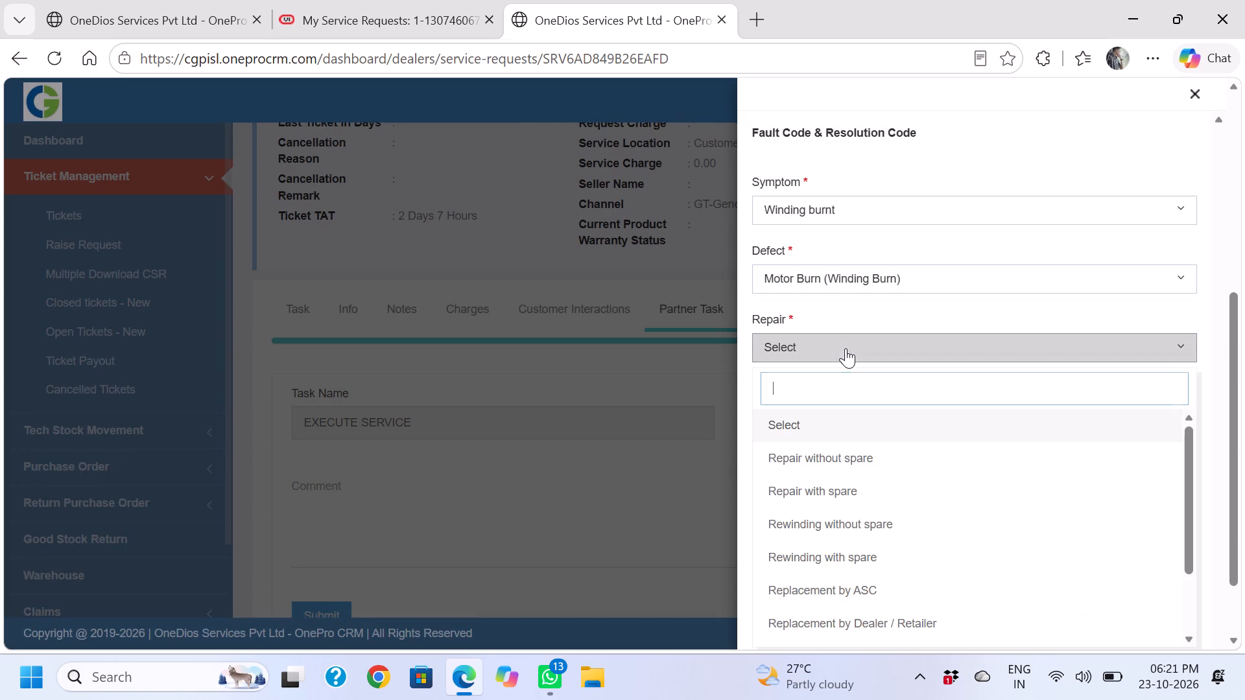
{"action": "scroll", "coordinate": [830, 469], "scroll_direction": "down", "scroll_amount": 2}
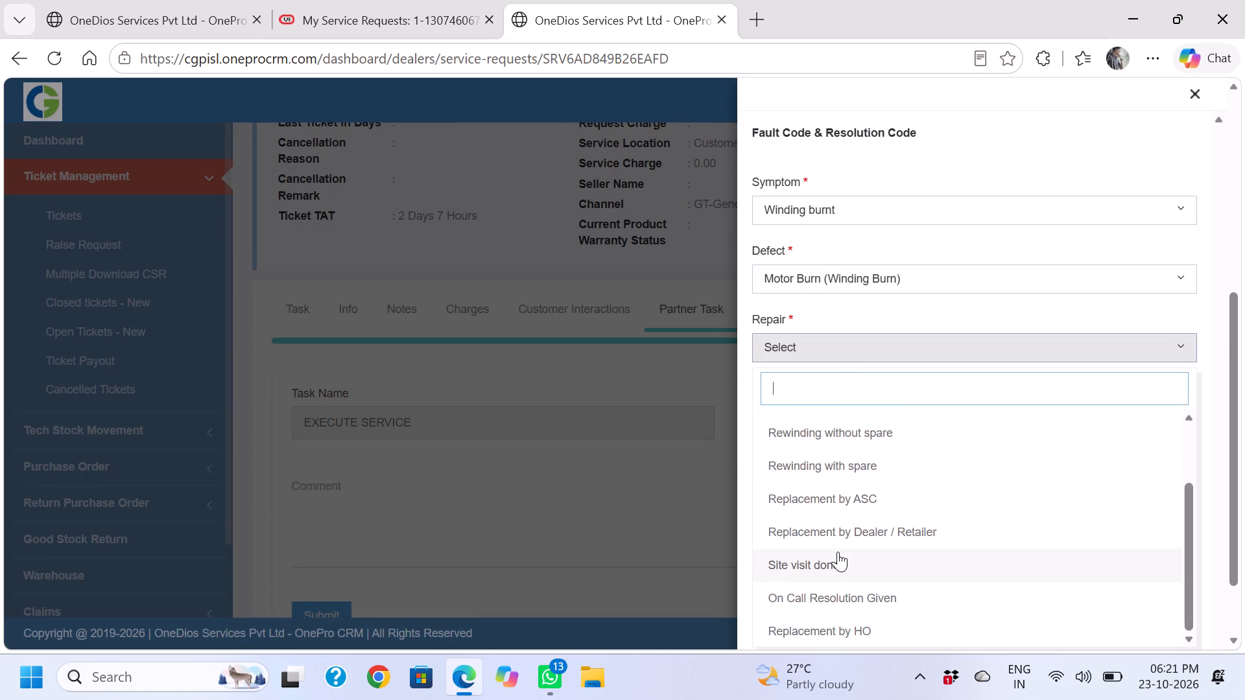
{"action": "left_click", "coordinate": [838, 537]}
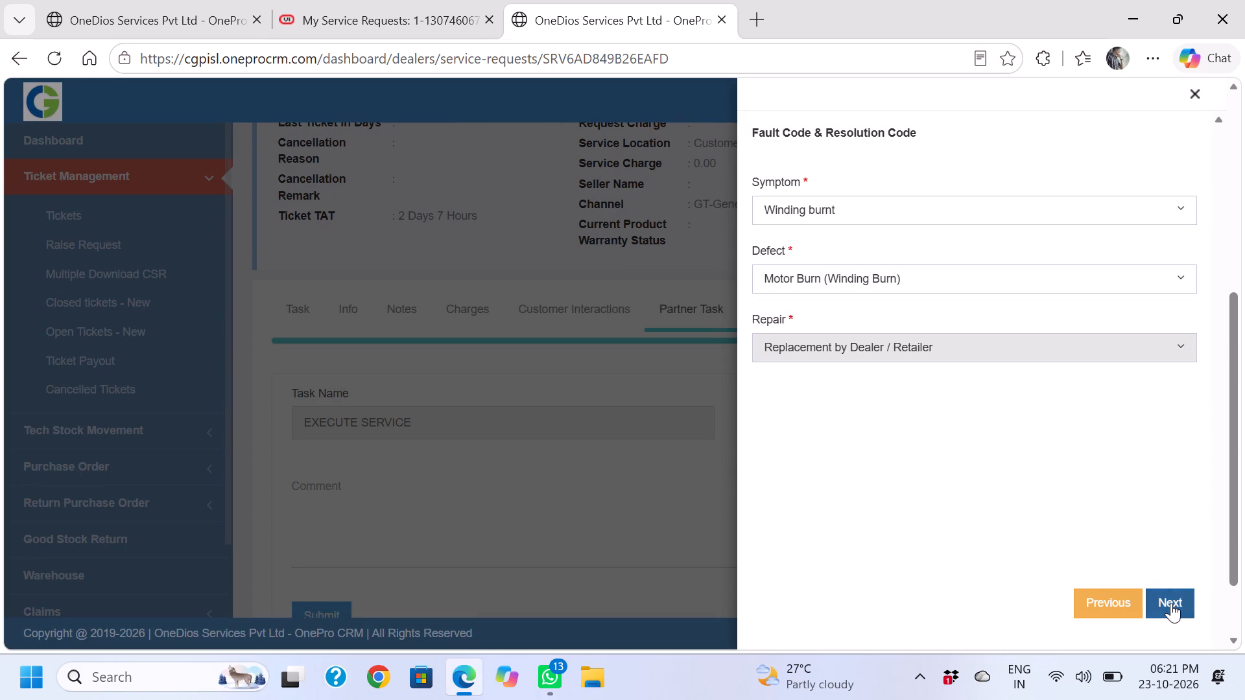
{"action": "left_click", "coordinate": [1171, 603]}
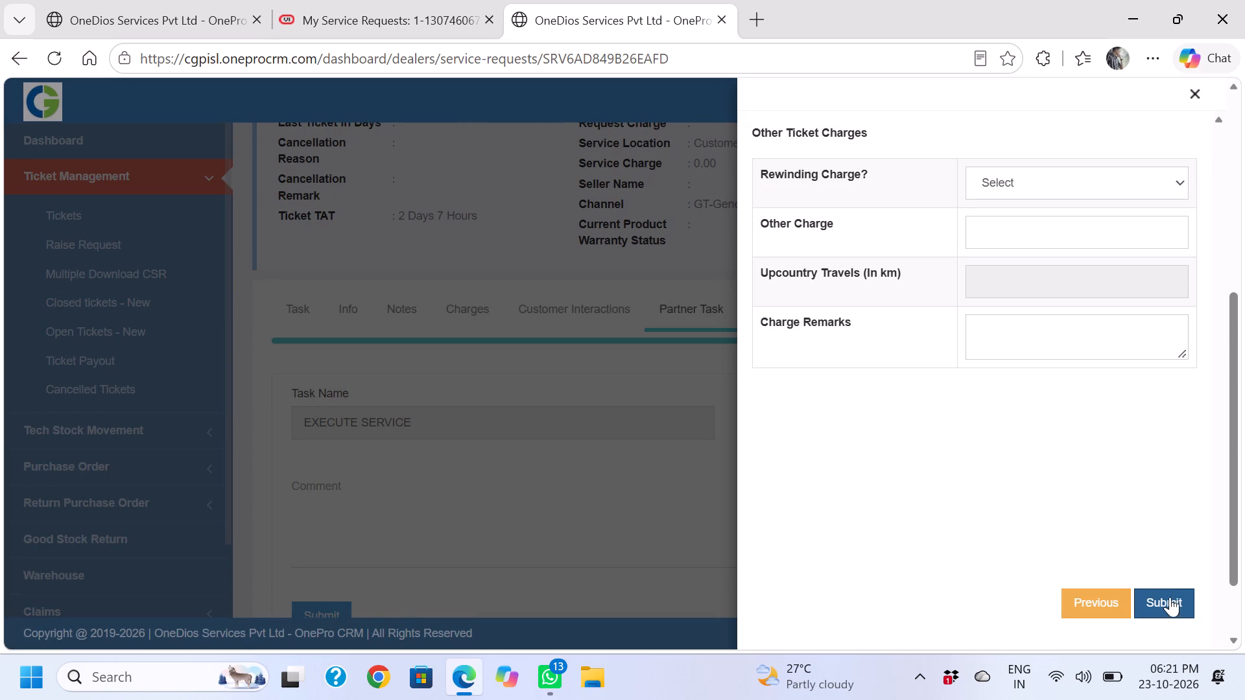
Submit the product replacement request, leaving the other ticket charges blank.
{"action": "left_click", "coordinate": [1168, 600]}
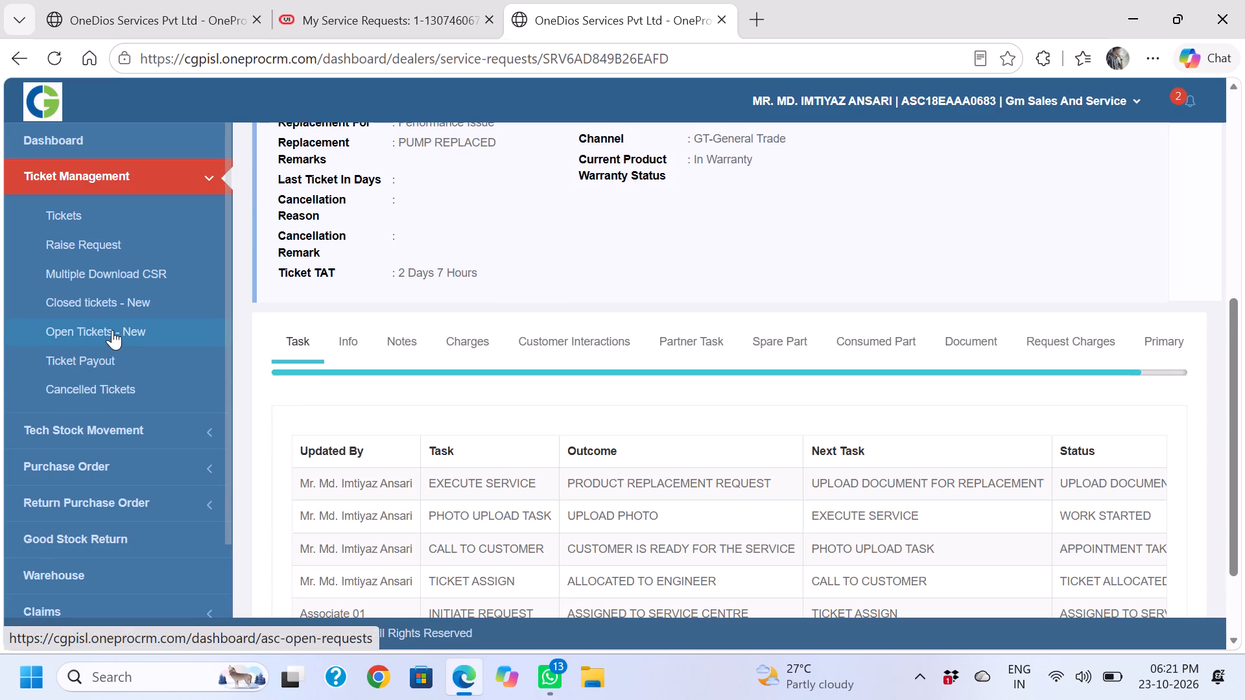
{"action": "left_click", "coordinate": [112, 330]}
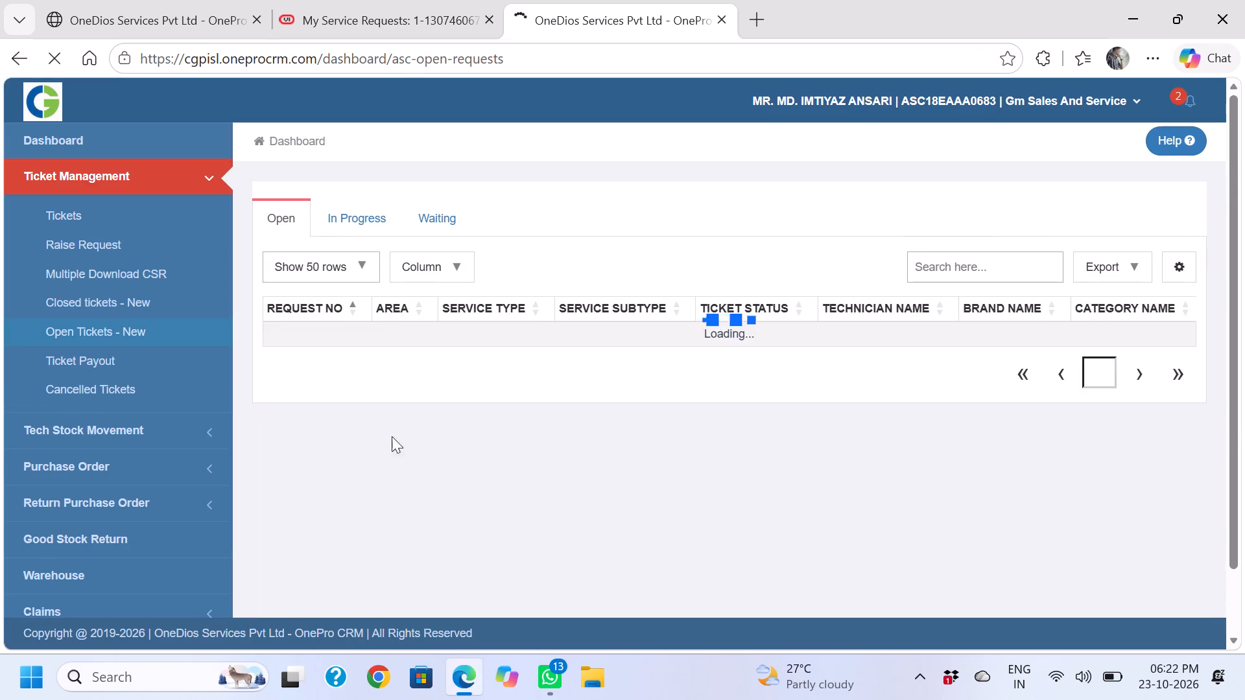
{"action": "left_click", "coordinate": [322, 334]}
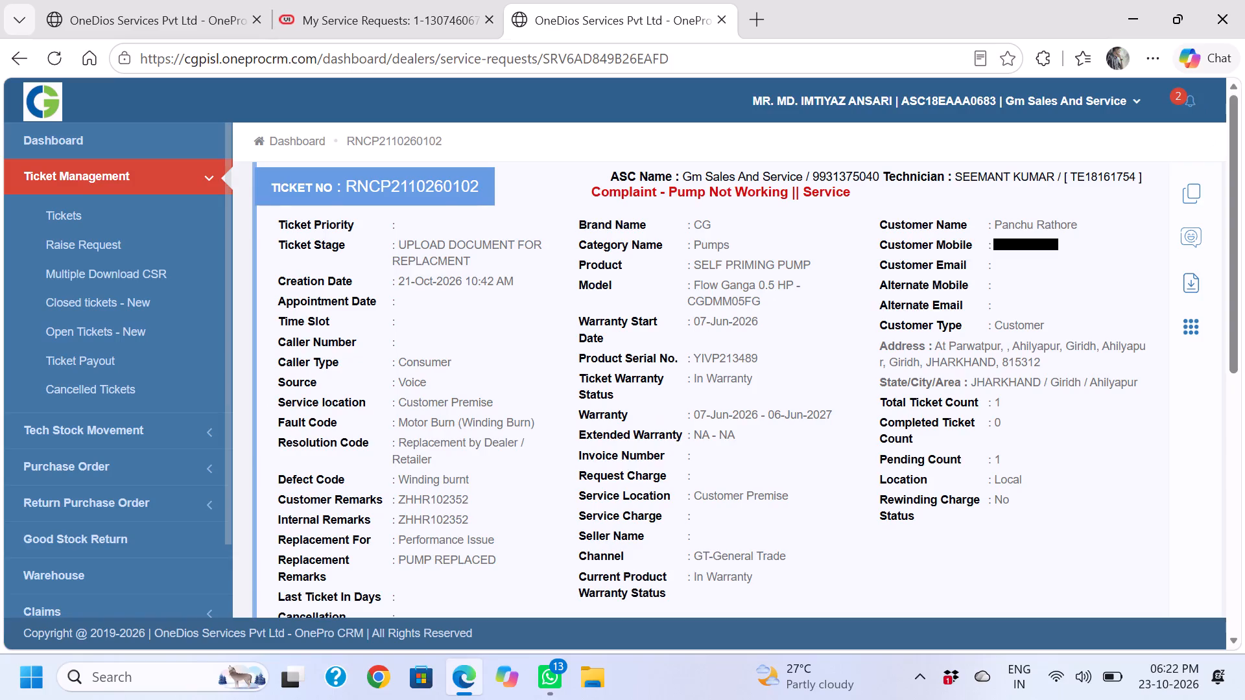
Submit the ticket's UPLOAD DOCUMENT FOR REPLACEMENT partner task with the outcome REPLACMENT DOCUMENT UPLOAD.
{"action": "scroll", "coordinate": [720, 412], "scroll_direction": "down", "scroll_amount": 3}
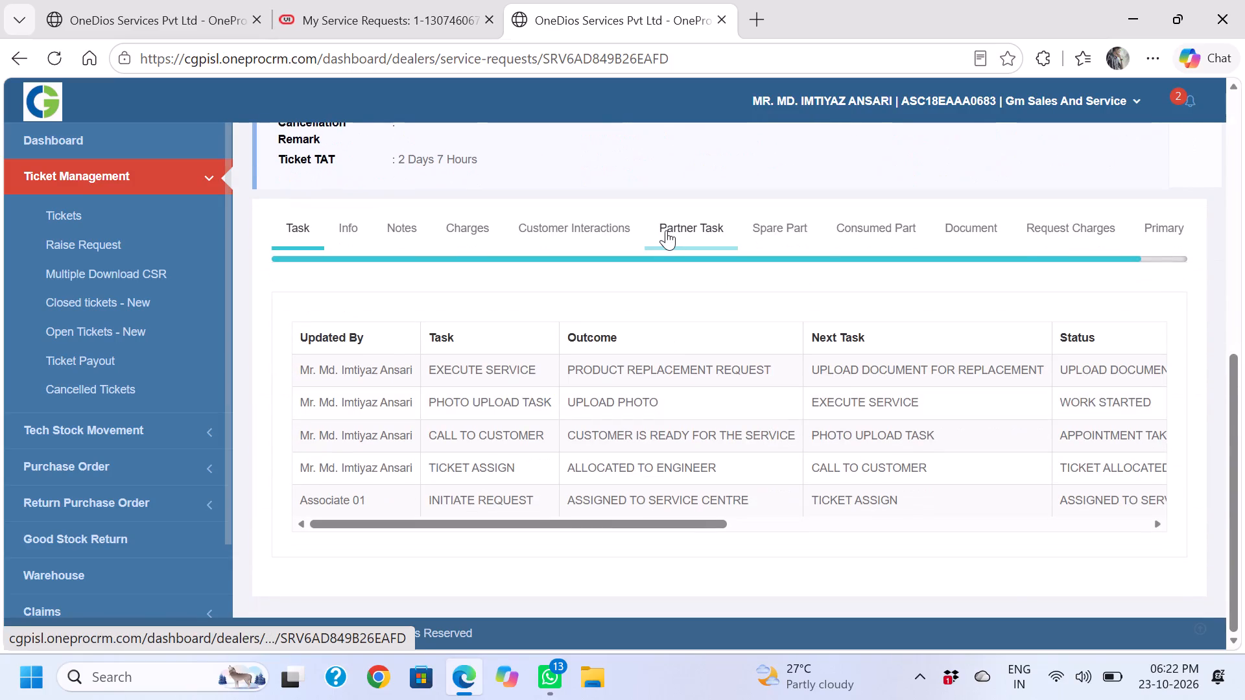
{"action": "left_click", "coordinate": [669, 229]}
{"action": "left_click", "coordinate": [769, 345]}
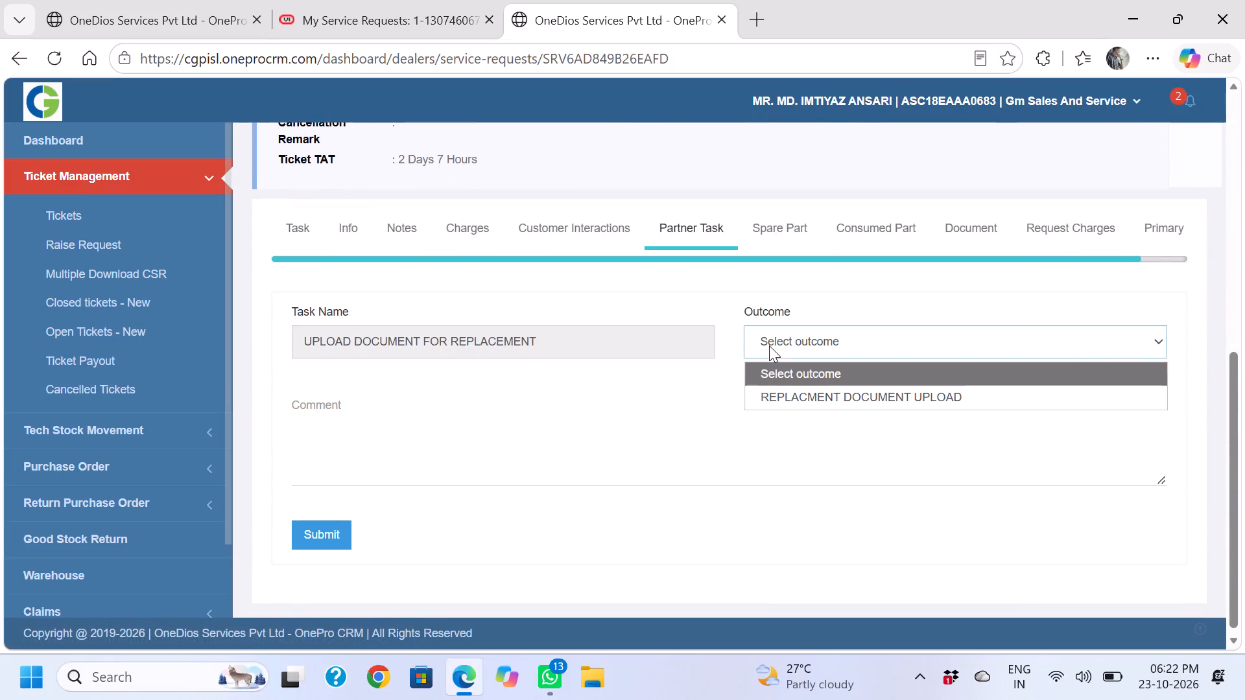
{"action": "left_click", "coordinate": [769, 396]}
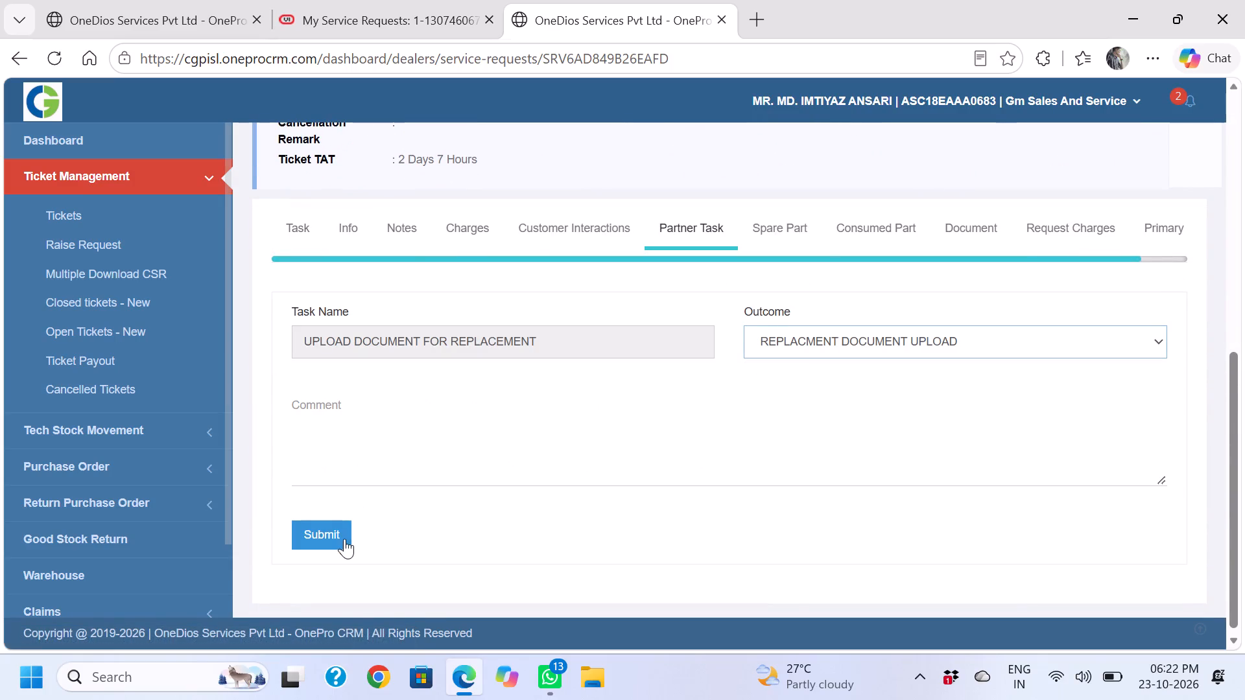
{"action": "left_click", "coordinate": [344, 539]}
Attach WhatsApp Image 2026-10-23 at 10.37.00 AM from Downloads as the warranty card, serial number image and product image.
{"action": "left_click", "coordinate": [821, 301]}
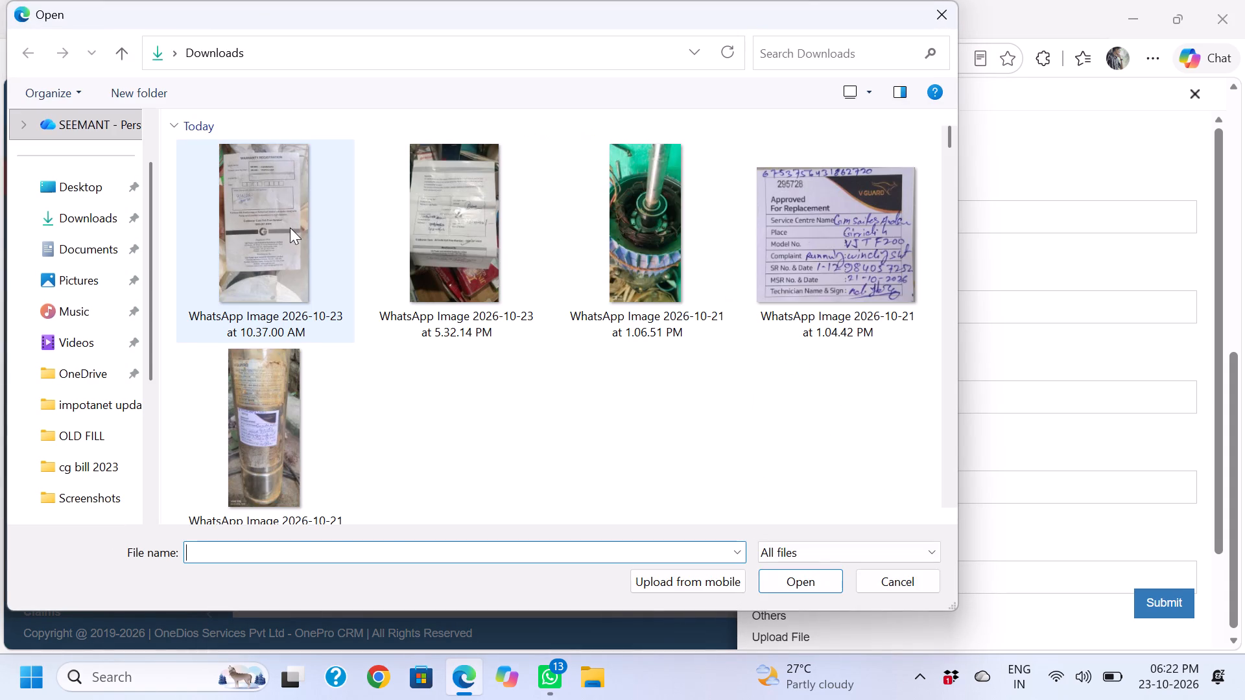
{"action": "left_click", "coordinate": [290, 227]}
{"action": "left_click", "coordinate": [790, 588]}
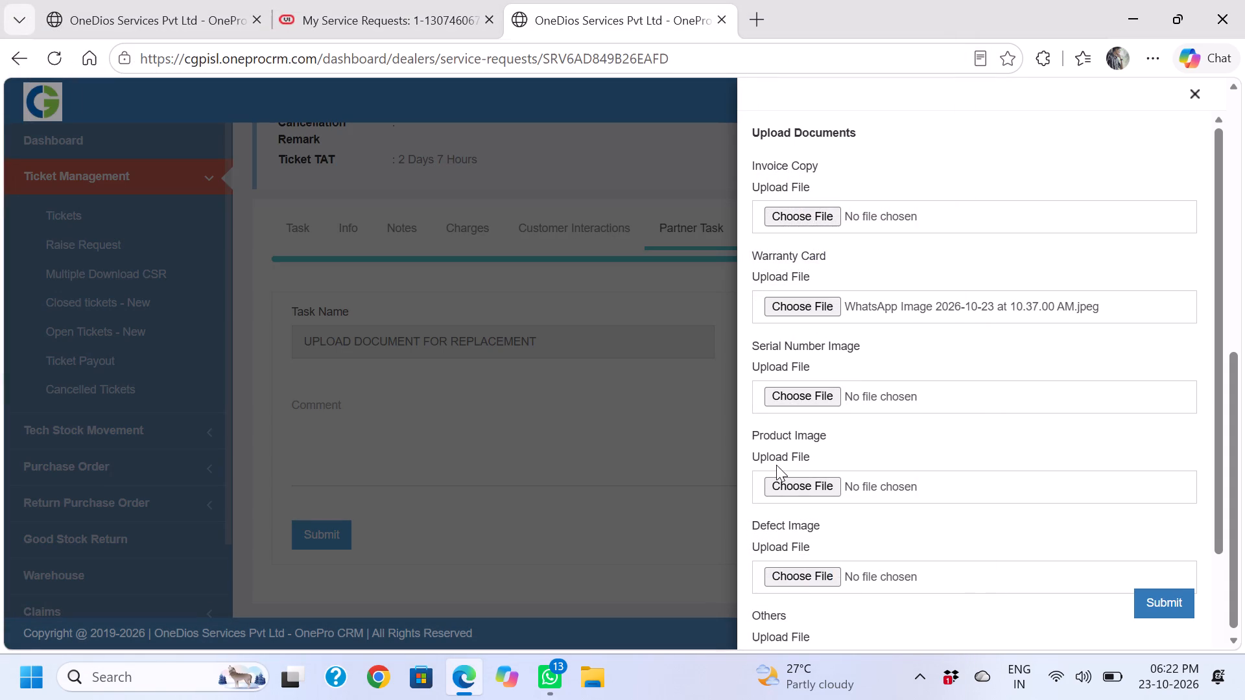
{"action": "left_click", "coordinate": [801, 402]}
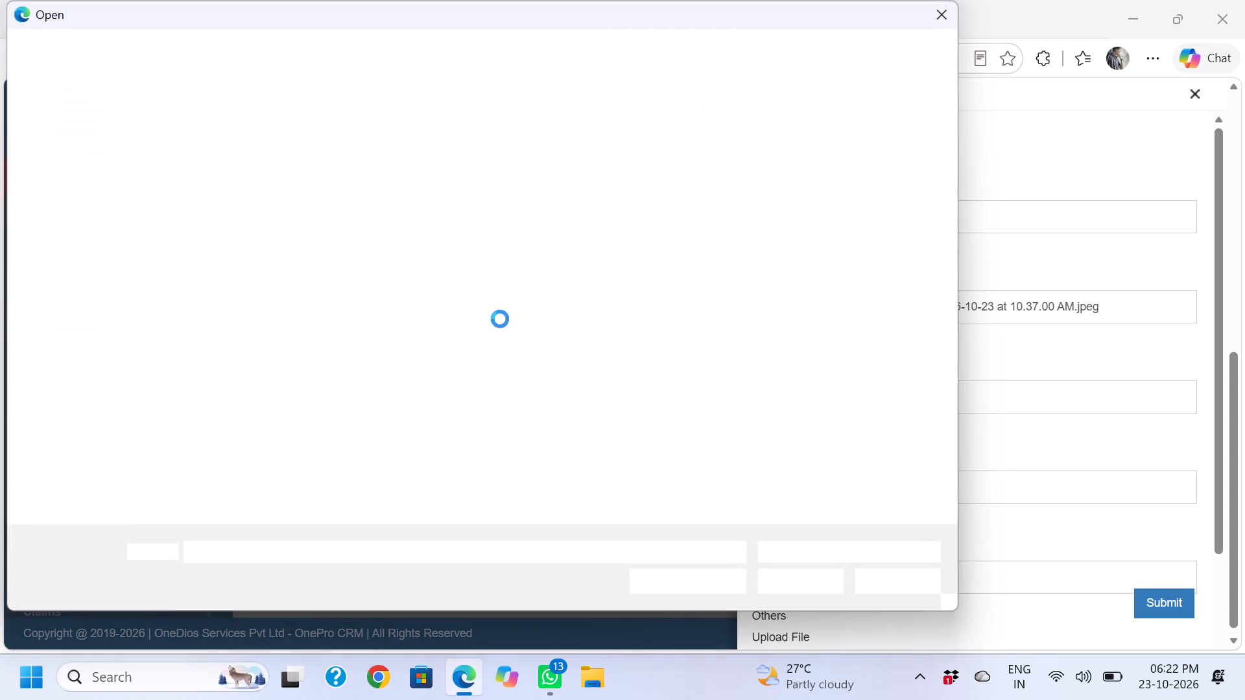
{"action": "left_click", "coordinate": [290, 216]}
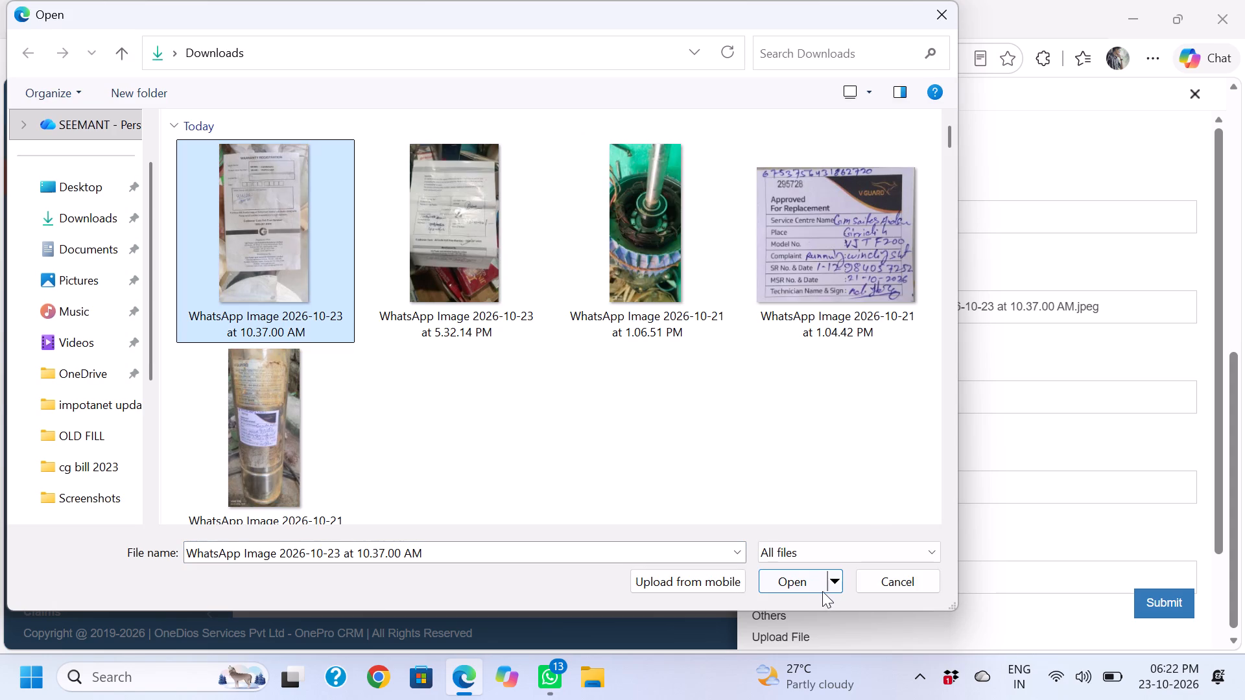
{"action": "left_click", "coordinate": [798, 577]}
{"action": "left_click", "coordinate": [814, 482]}
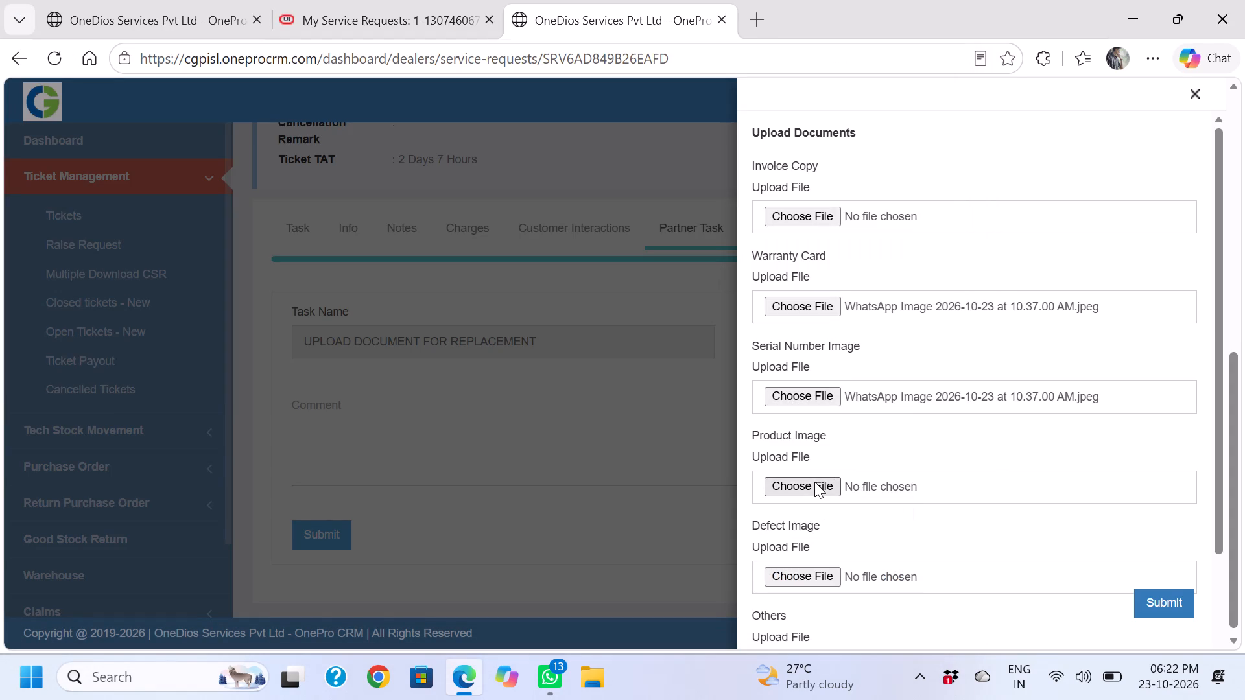
{"action": "left_click", "coordinate": [298, 262]}
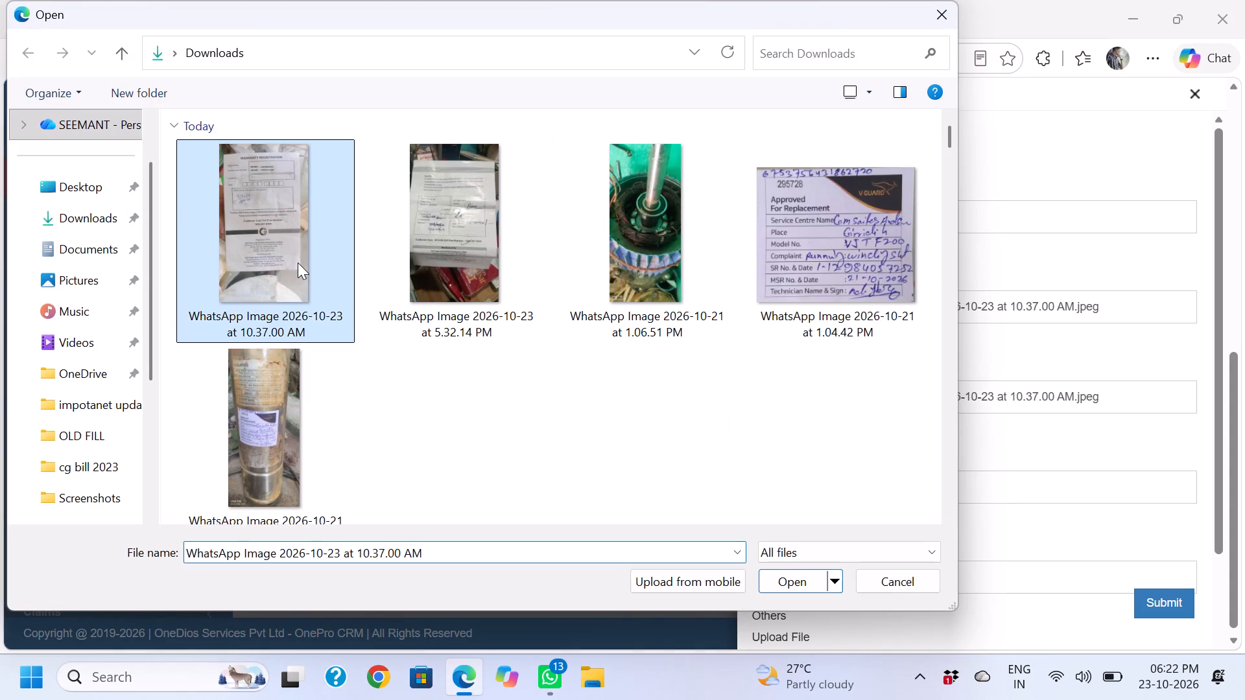
{"action": "left_click", "coordinate": [795, 586]}
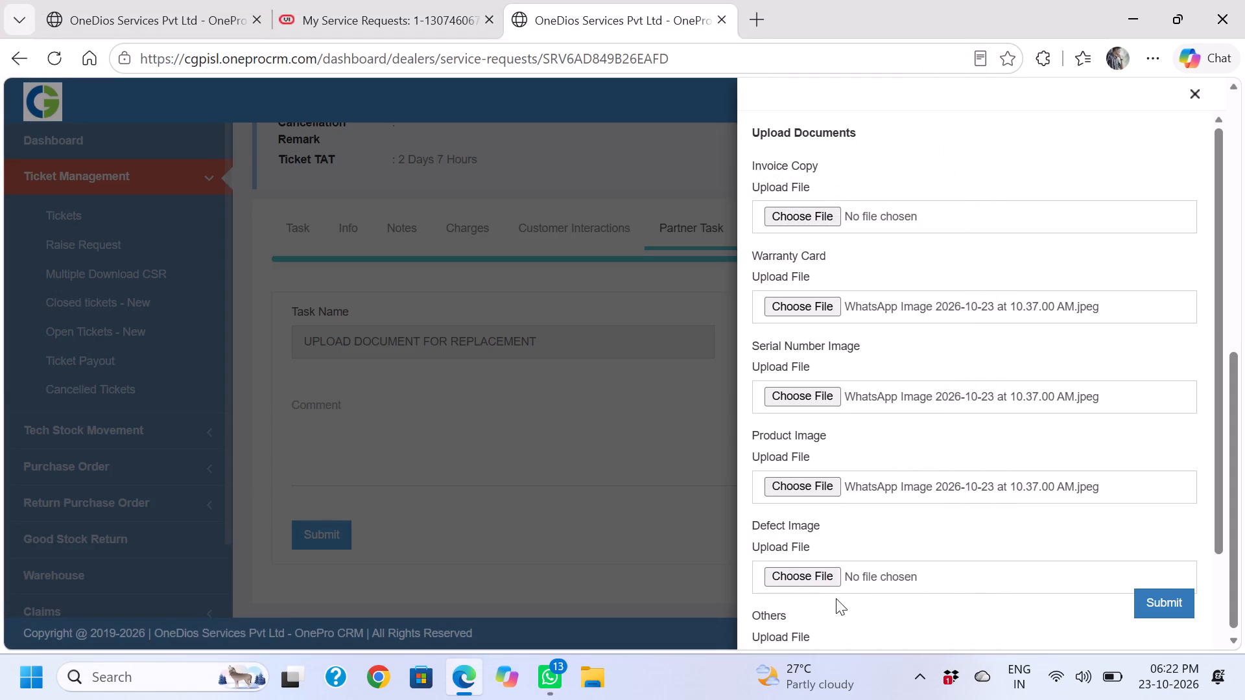